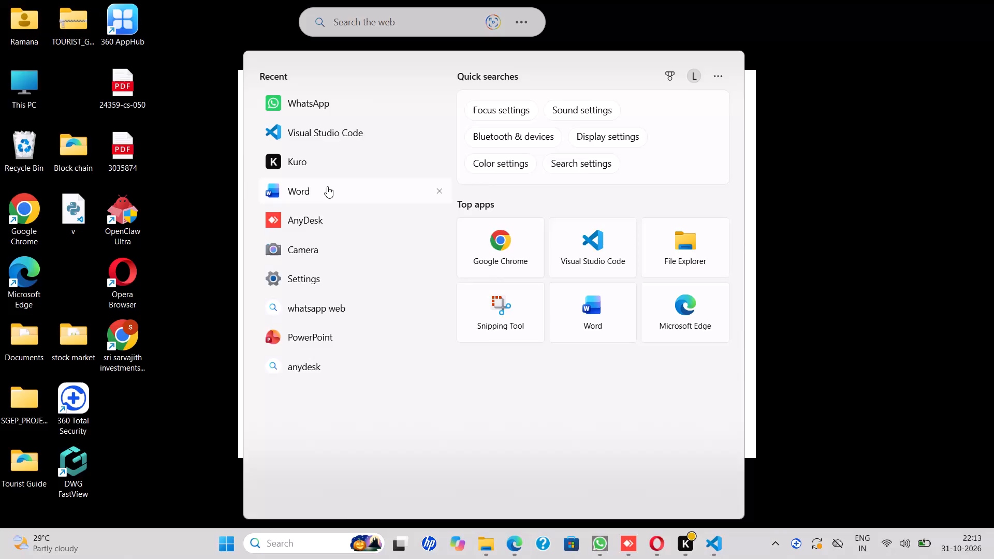
Open the Blockchain report in Word and dismiss the gaming hub notification.
click(326, 182)
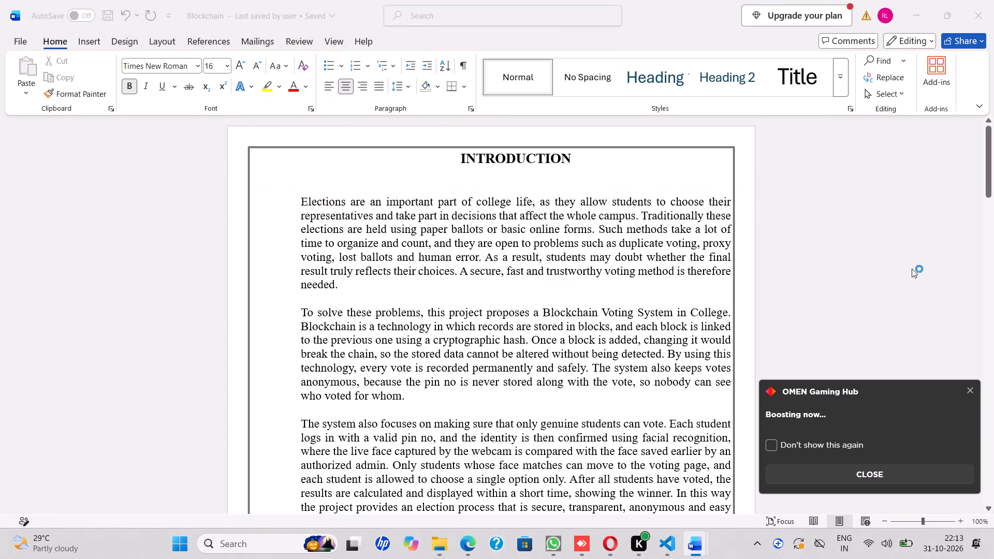
click(976, 389)
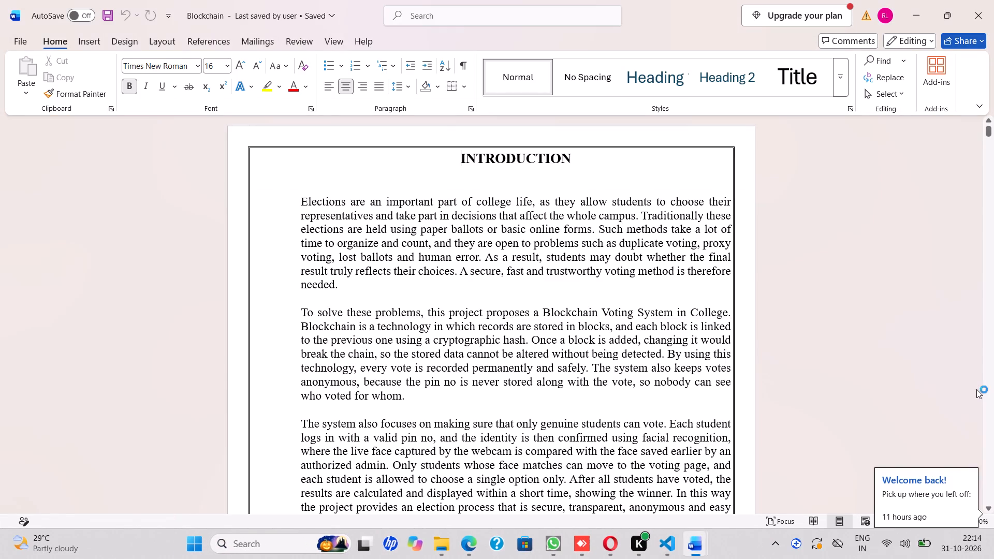
Delete the empty lines and indent before the REQUIREMENTS heading on page 3, and centre the heading.
triple_click(986, 508)
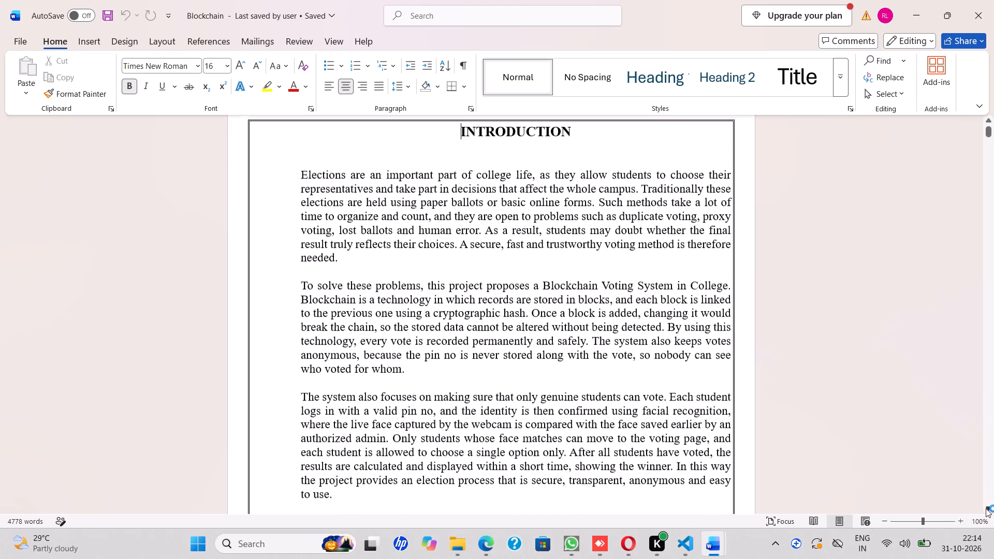
double_click(986, 508)
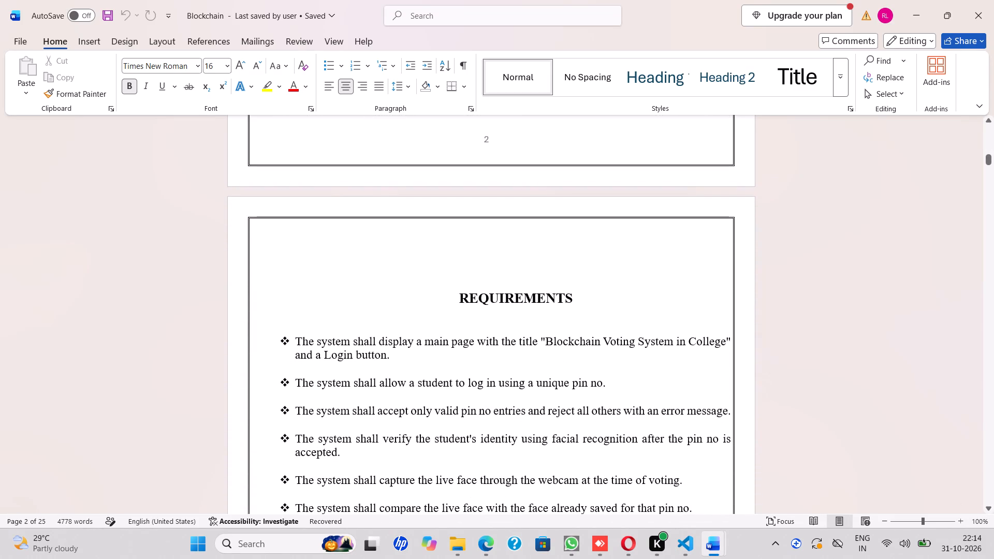
click(455, 299)
key(BackSpace)
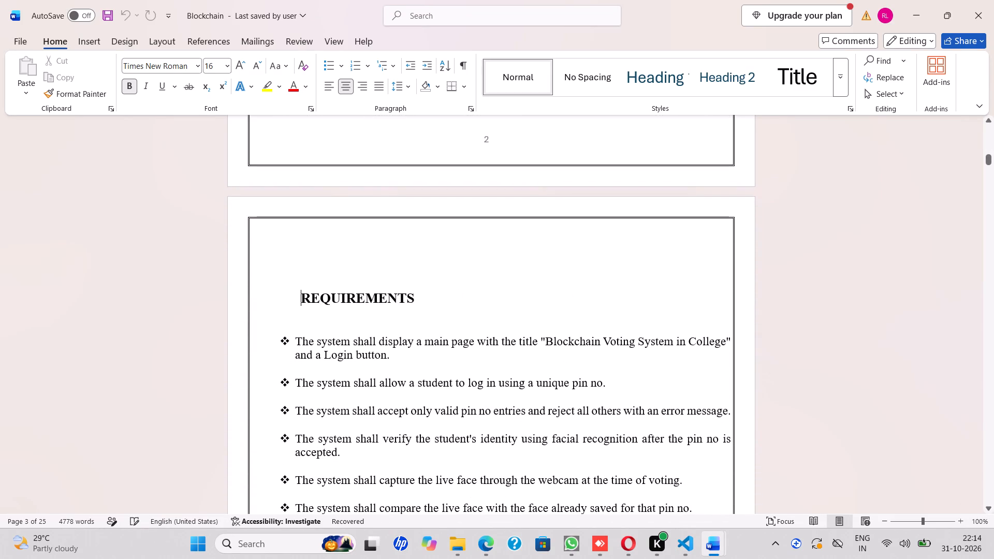
key(BackSpace)
key(BackSpace)
key(BackSpace)
key(BackSpace)
key(BackSpace)
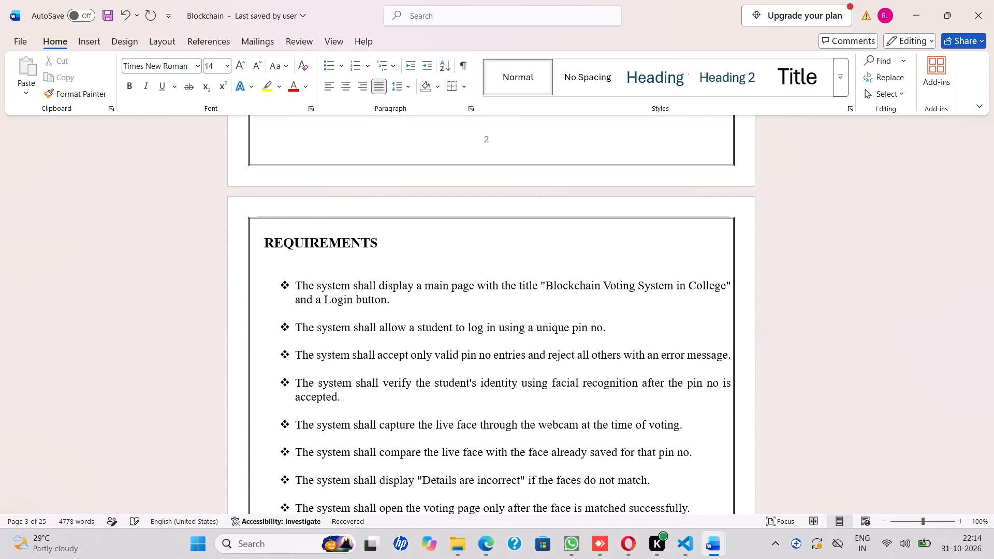
click(344, 86)
Set the font size of the REQUIREMENTS heading to 16.
click(225, 65)
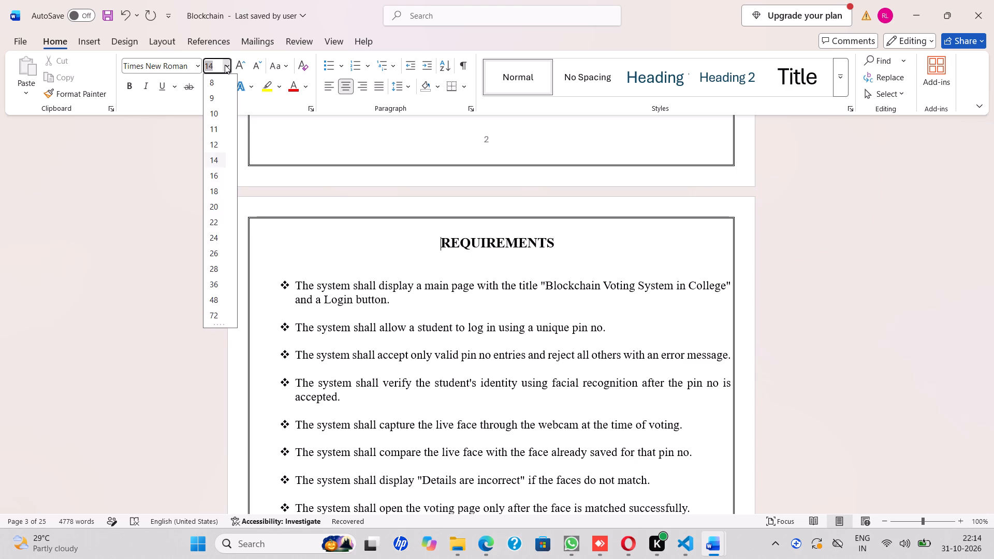
click(213, 169)
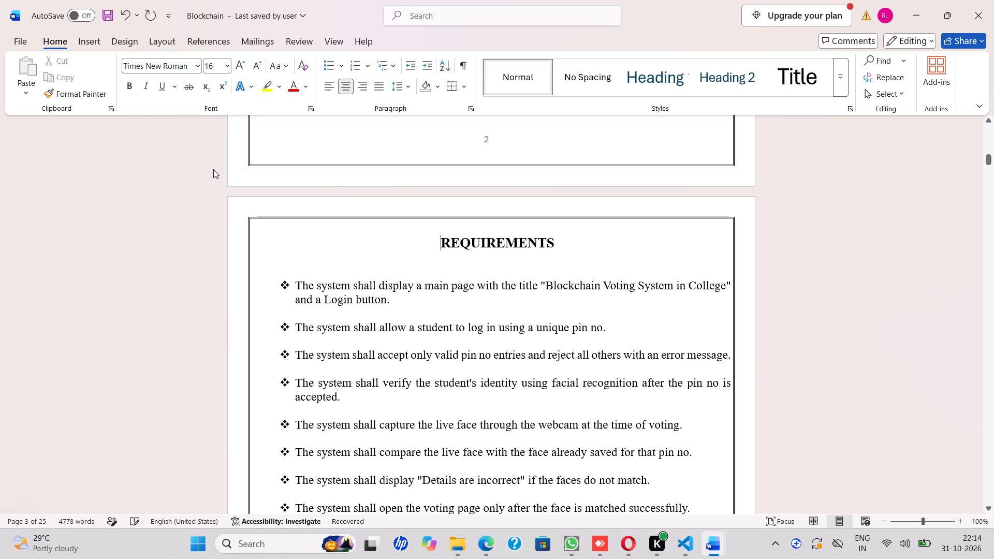
click(434, 240)
drag(434, 240, 499, 243)
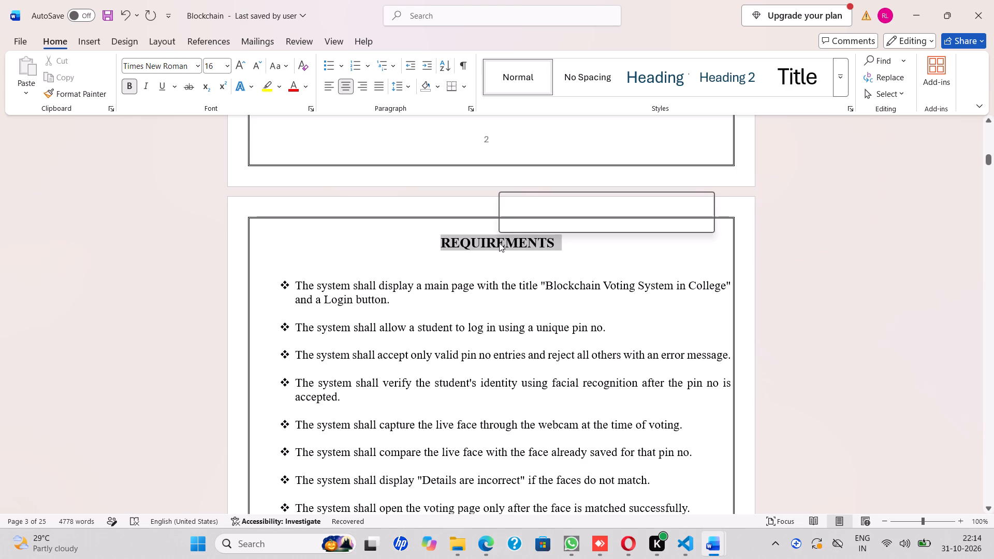
click(594, 199)
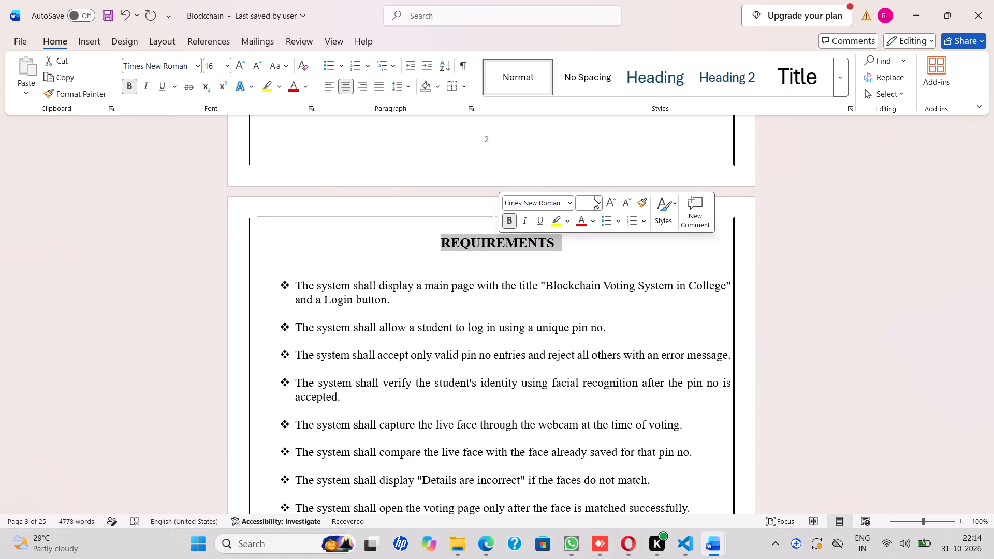
click(597, 201)
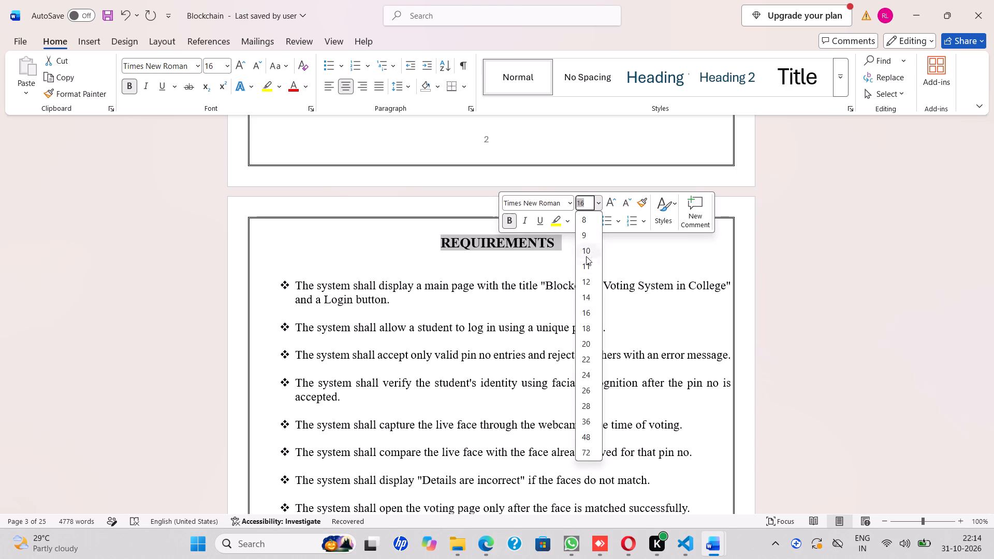
click(586, 313)
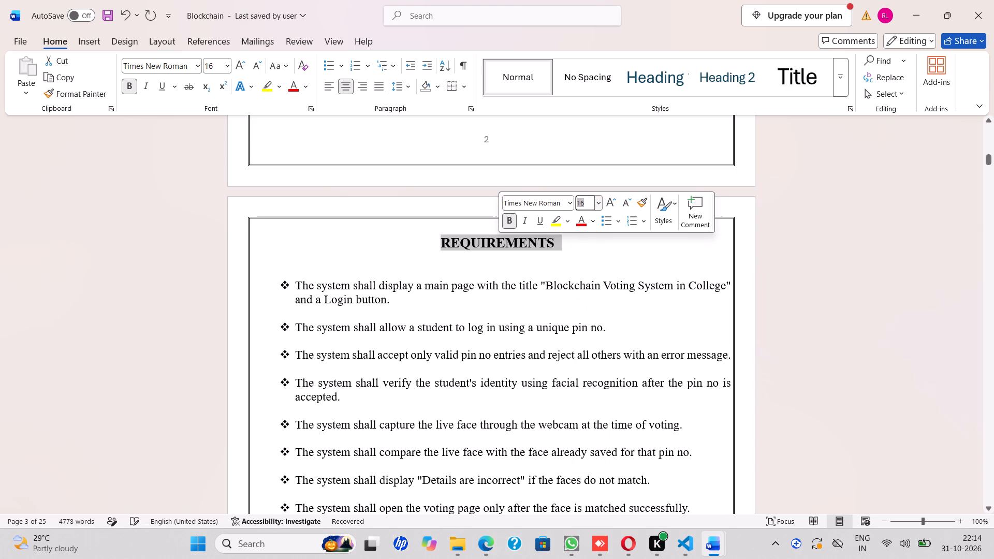
click(638, 244)
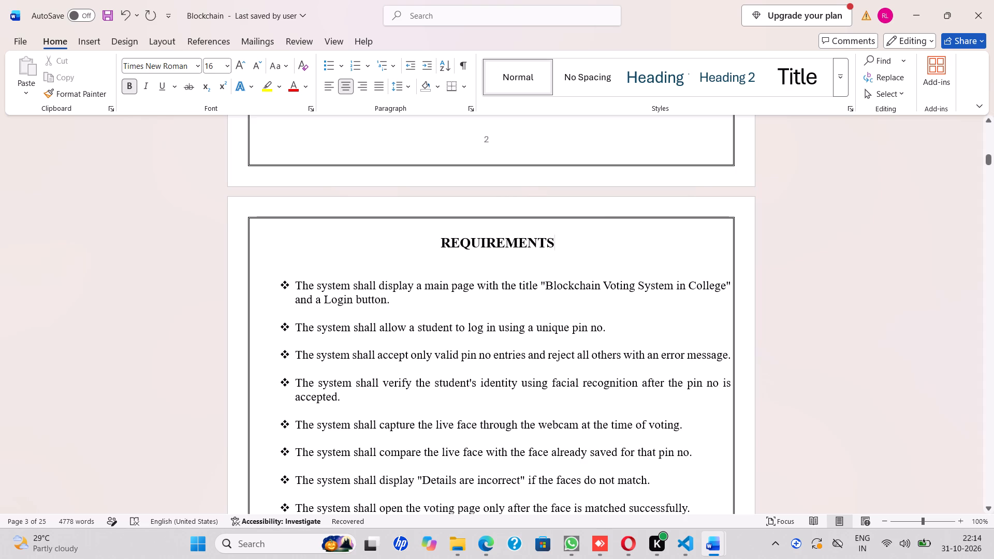
Delete the empty lines and indent before the SYSTEM ENVIRONMENT heading on page 4, and centre the heading.
triple_click(988, 507)
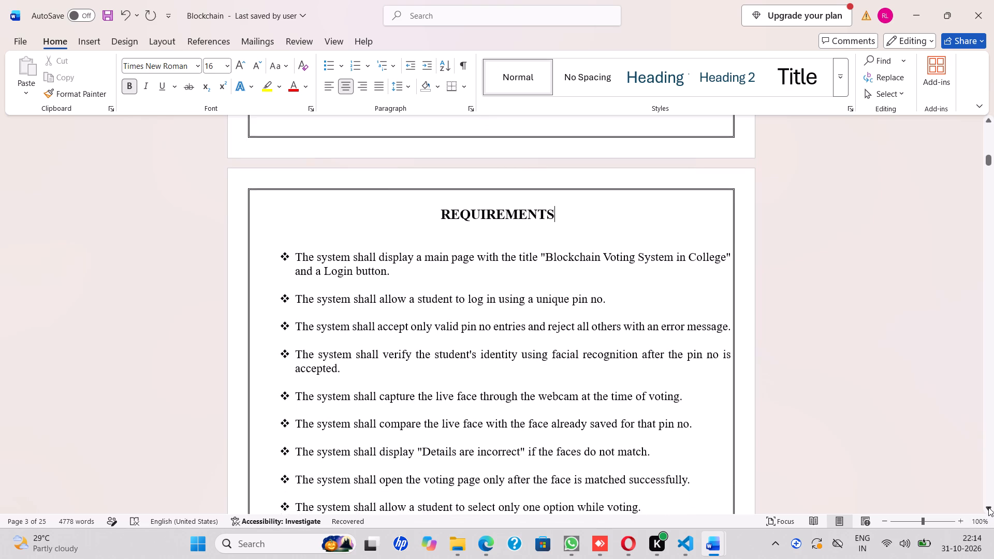
triple_click(988, 507)
triple_click(988, 507)
triple_click(988, 507)
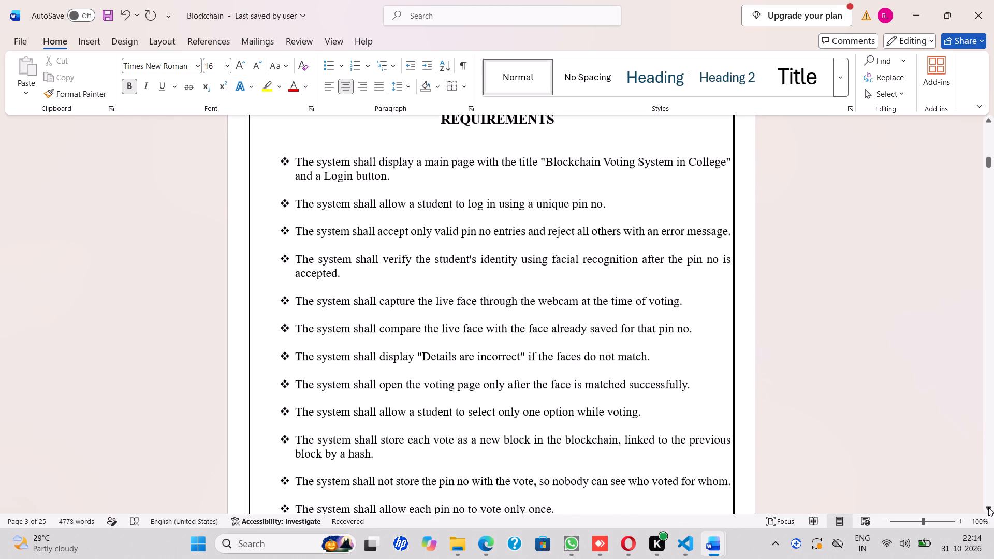
triple_click(988, 507)
triple_click(988, 507)
triple_click(988, 507)
triple_click(988, 507)
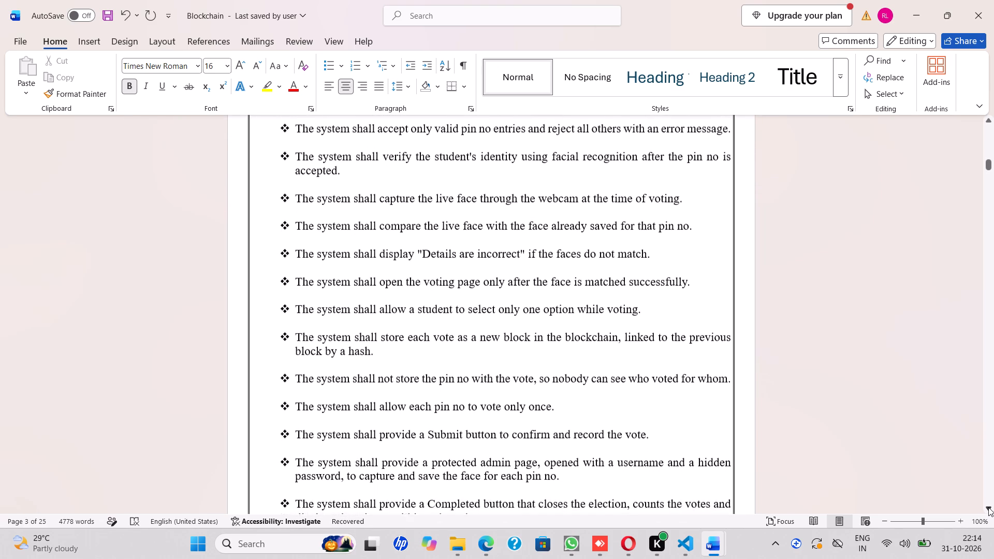
triple_click(988, 507)
triple_click(988, 507)
click(988, 507)
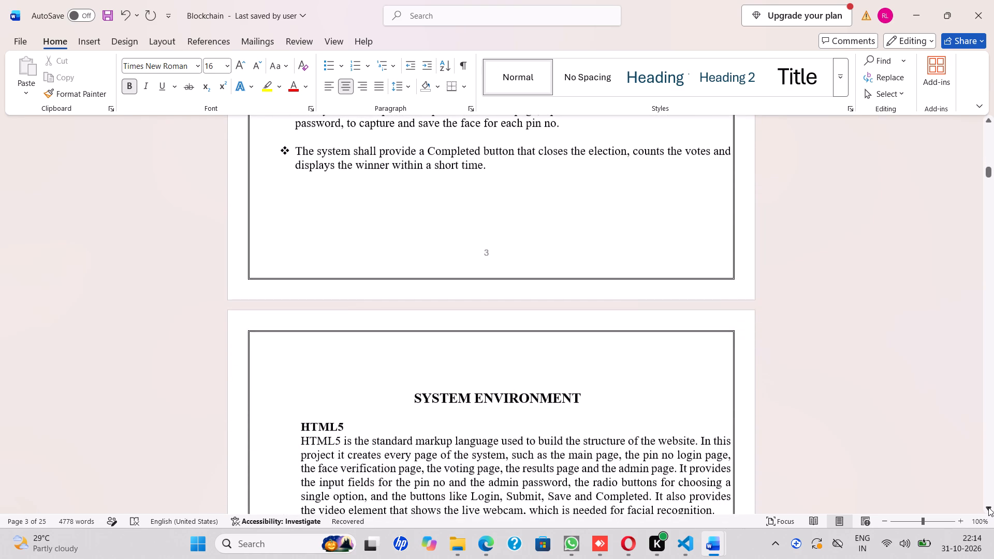
click(410, 396)
key(BackSpace)
key(BackSpace)
key(BackSpace)
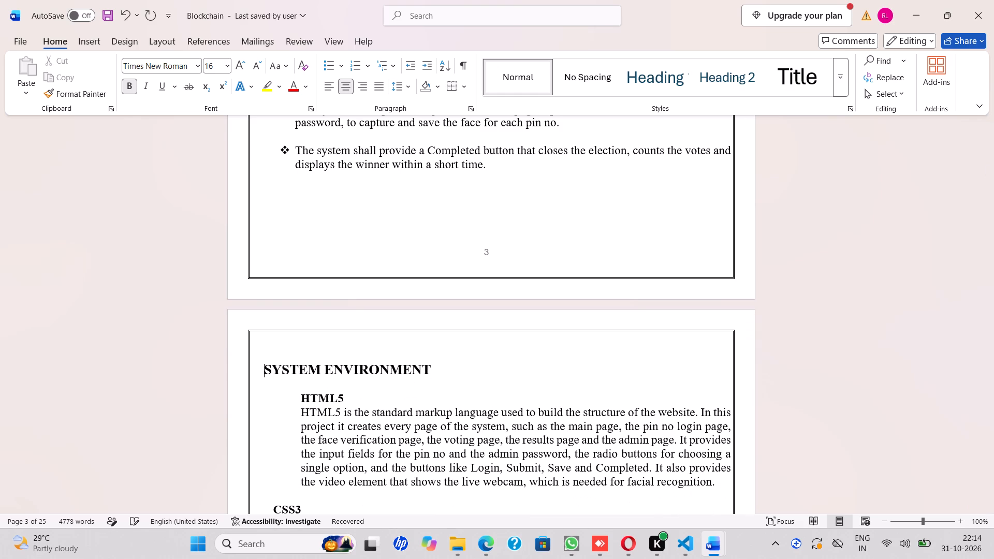
key(BackSpace)
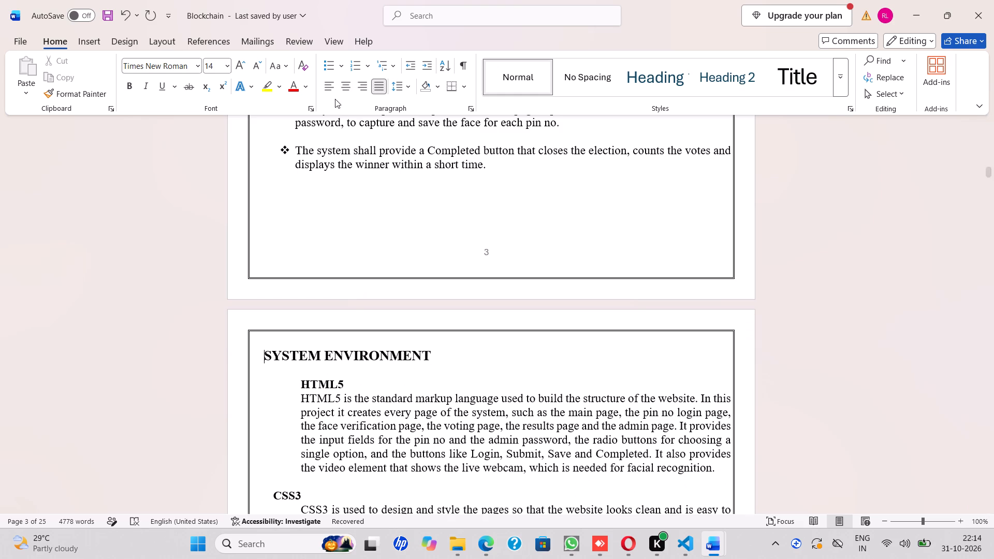
click(347, 88)
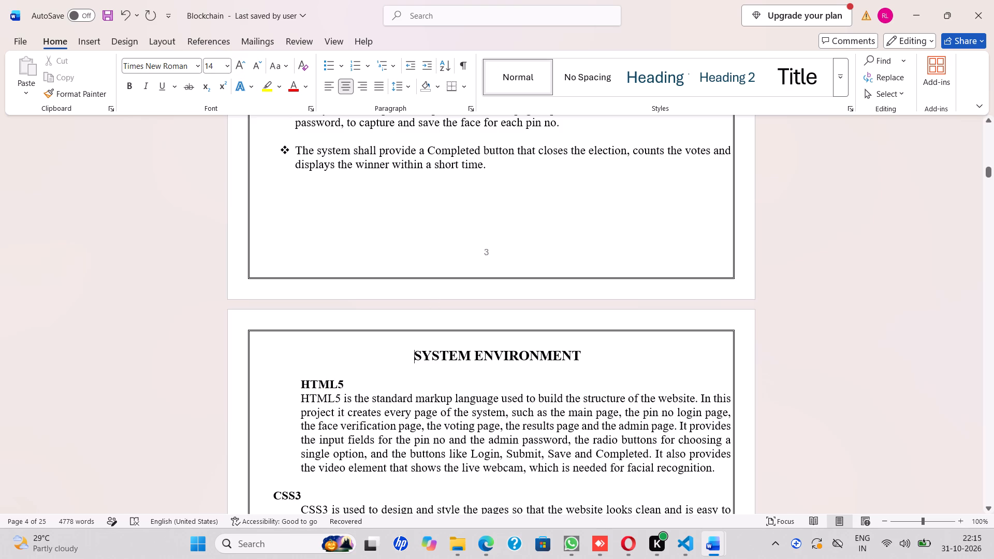
Set the font size of the SYSTEM ENVIRONMENT heading and the empty line below it to 16.
drag(408, 356, 655, 369)
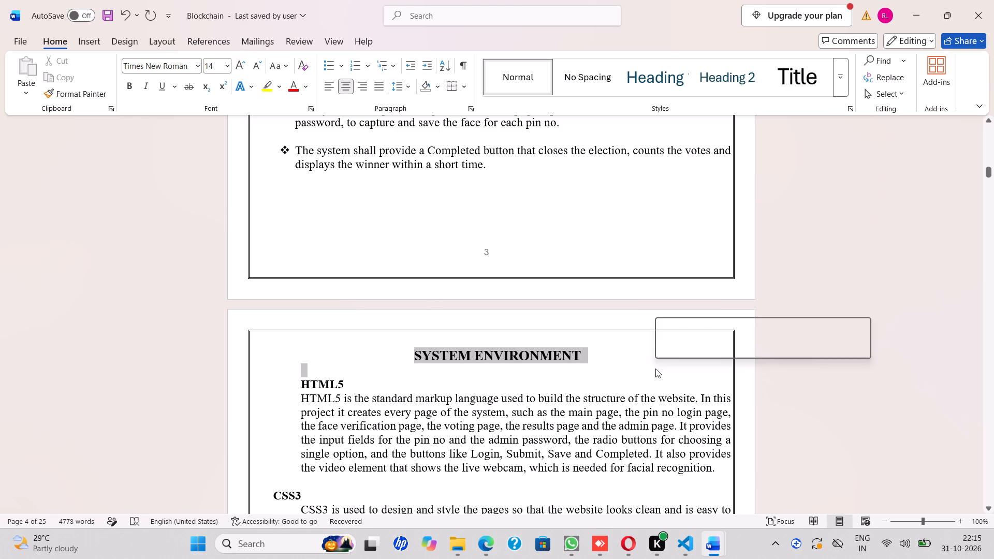
click(758, 332)
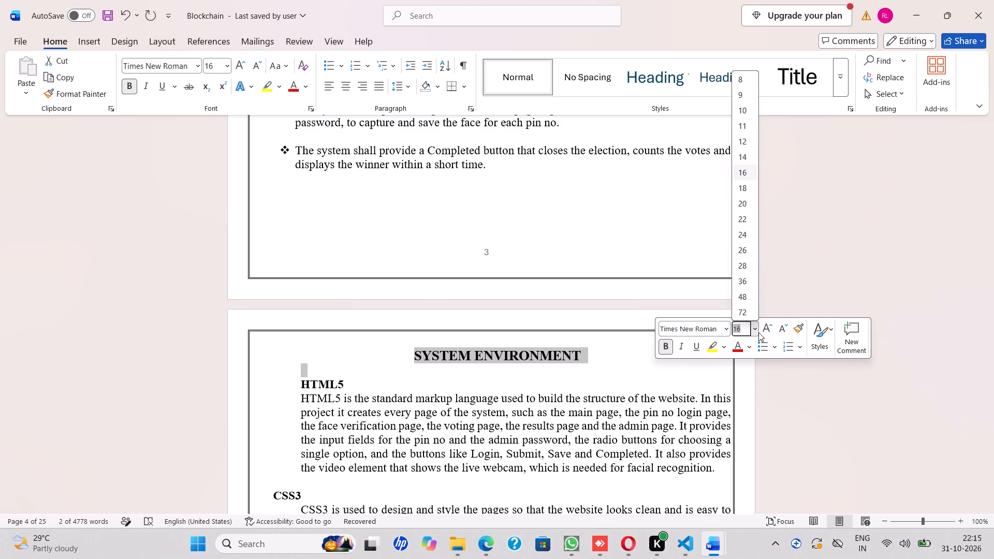
click(738, 172)
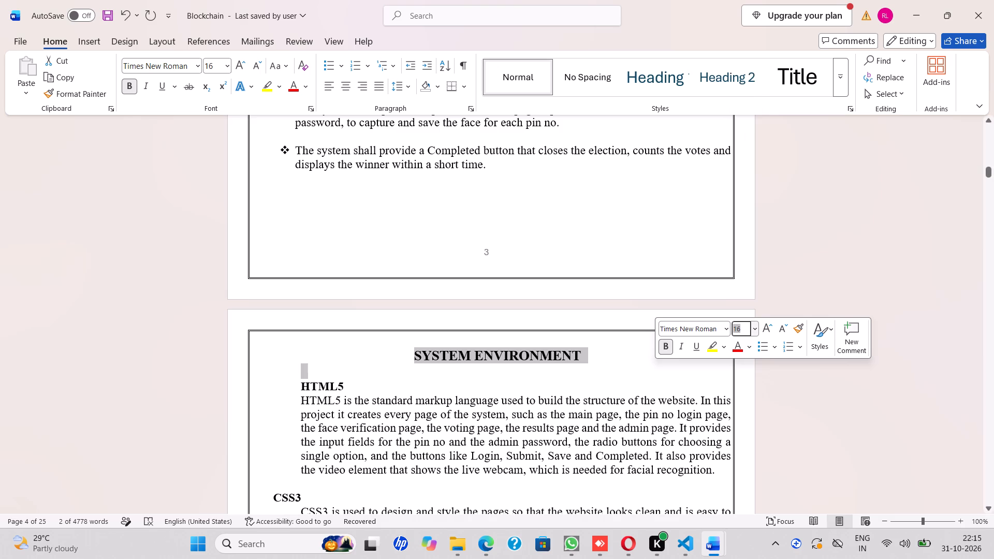
click(838, 467)
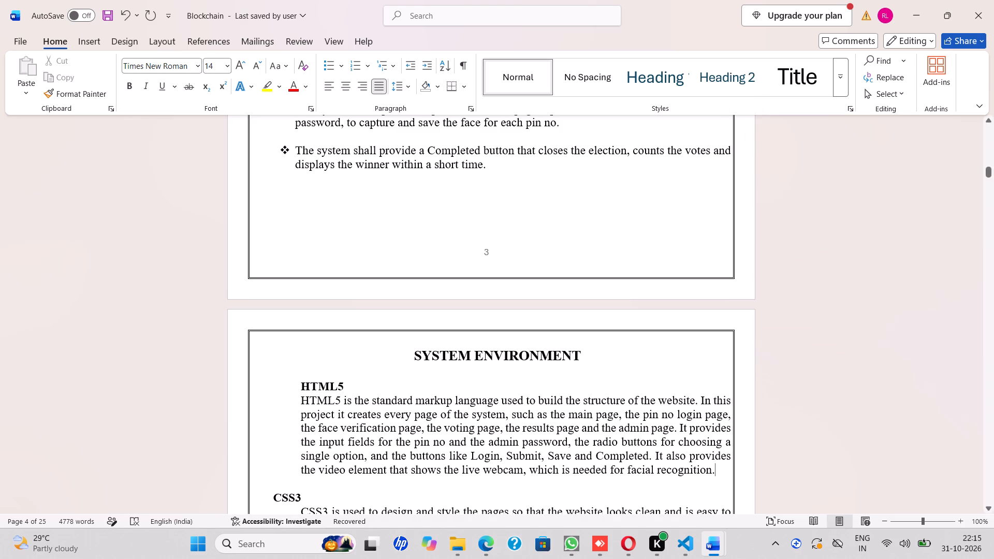
Indent the CSS3 subheading with spaces so it roughly lines up with the paragraph text below it.
triple_click(986, 509)
triple_click(986, 509)
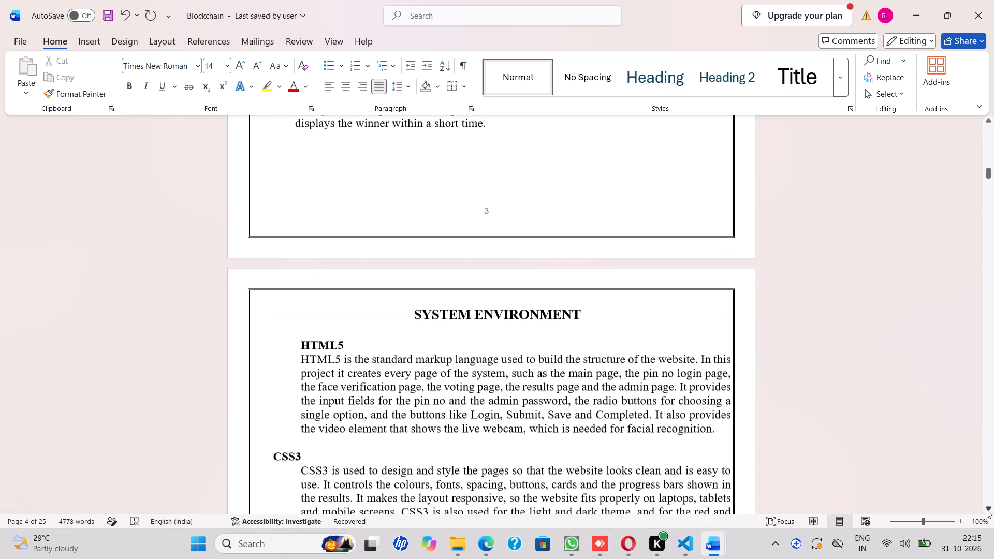
triple_click(986, 509)
click(986, 509)
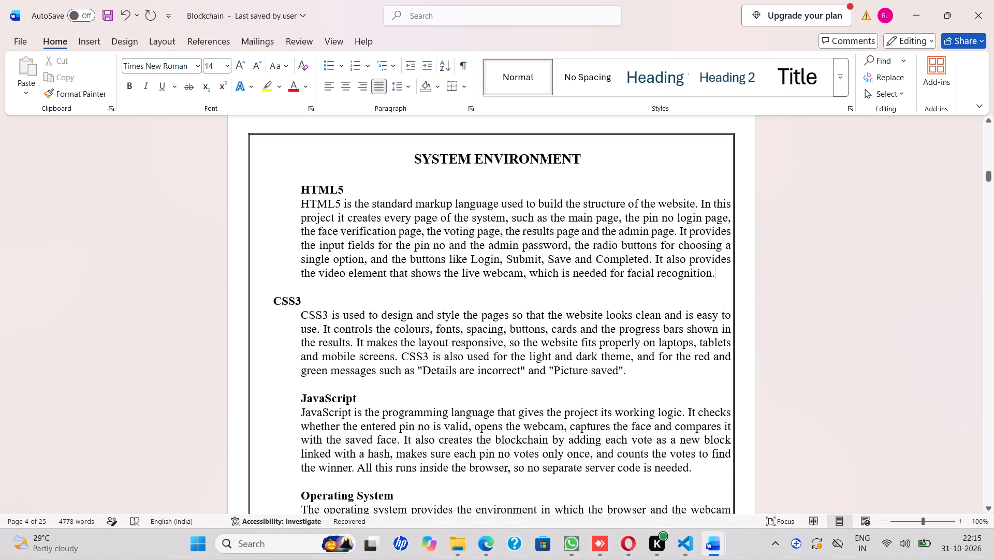
click(268, 296)
key(space)
key(space)
key(space)
key(space)
key(space)
key(space)
key(space)
key(space)
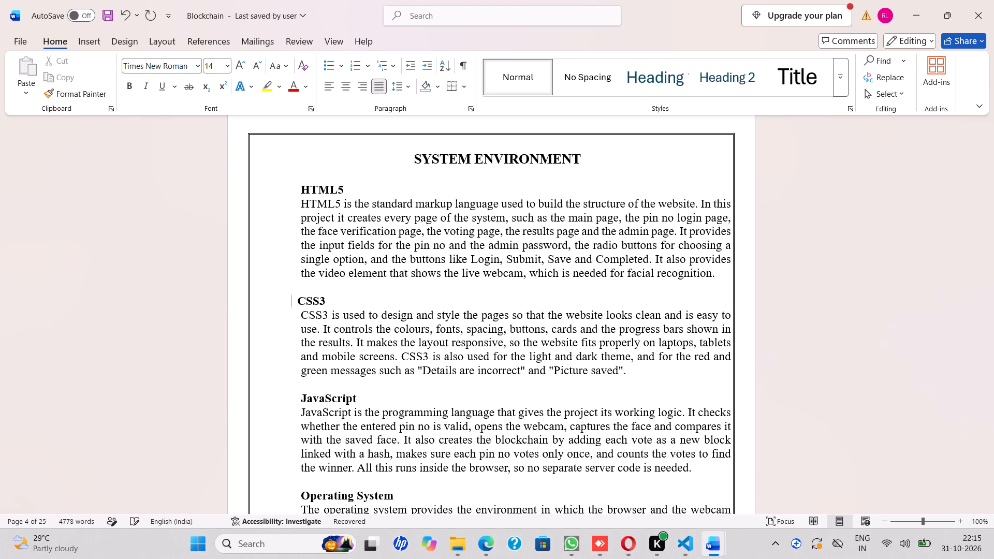
key(space)
key(BackSpace)
Remove the empty line above the Python subheading and indent the subheading with spaces to line up with its paragraph.
triple_click(985, 509)
click(985, 509)
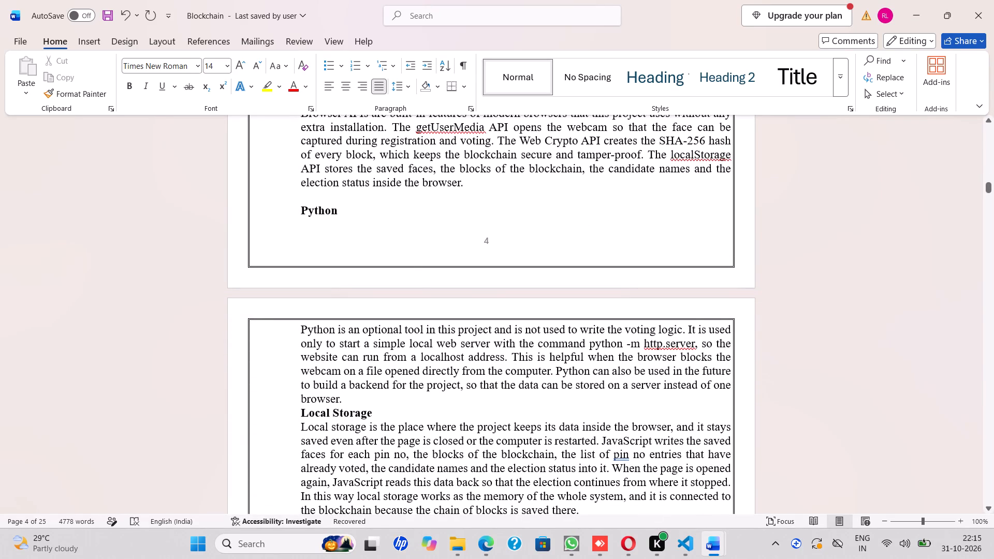
click(300, 209)
key(BackSpace)
key(BackSpace)
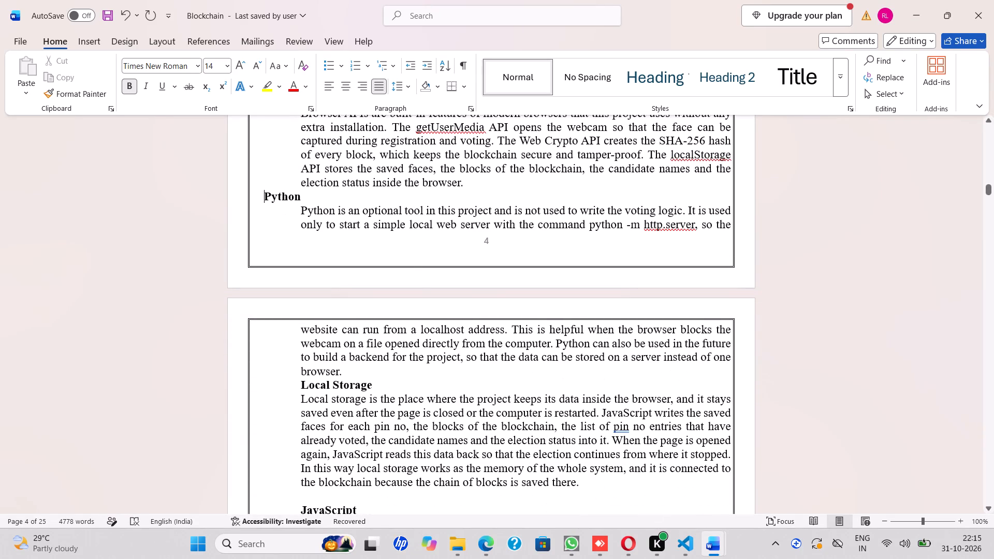
key(space)
key(space)
key(space)
key(space)
key(space)
key(space)
key(space)
key(space)
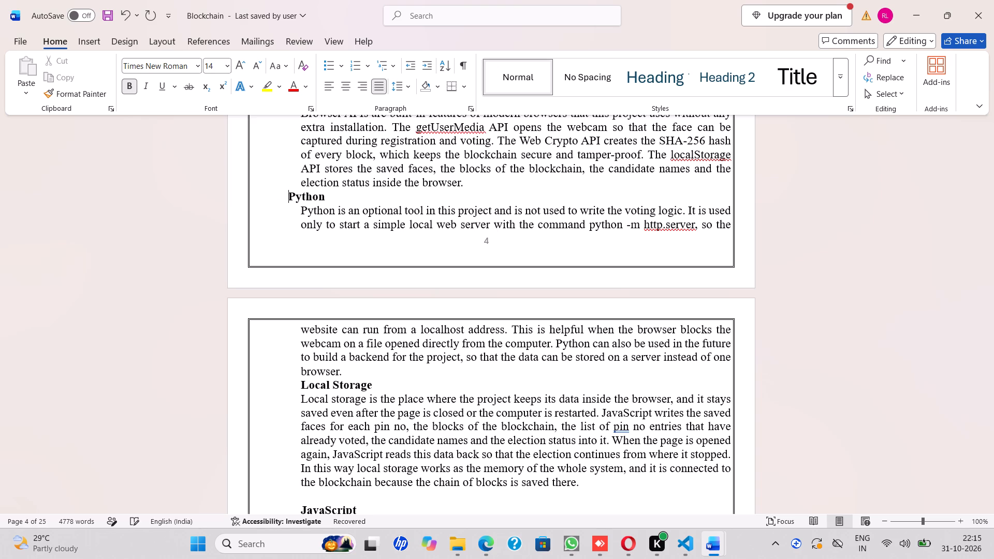
key(space)
key(space)
key(space)
key(space)
Insert a line break directly before the Python subheading to separate it from the browser APIs paragraph.
key(Return)
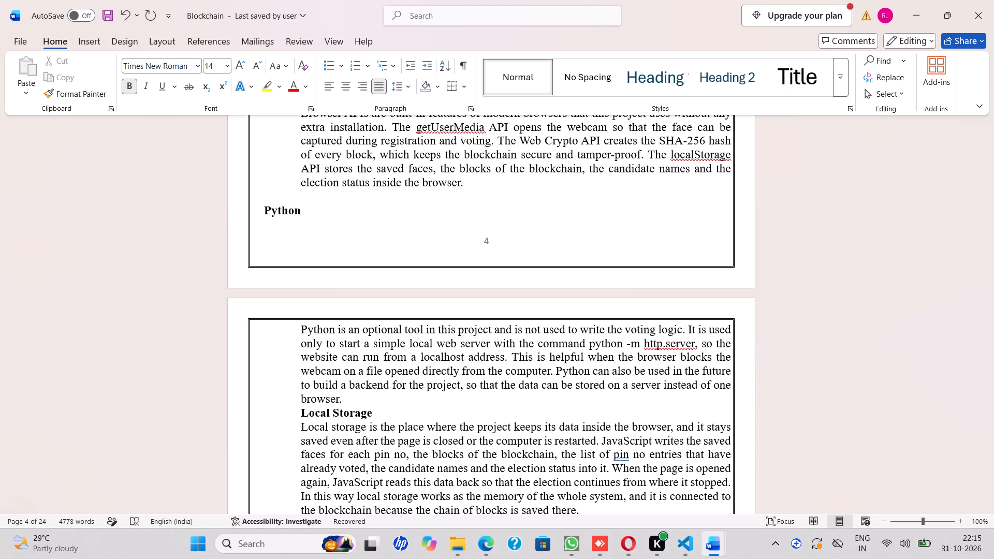
Insert empty lines before the Python subheading to push it onto the next page, directly above its paragraph.
key(Return)
key(Return)
key(Return)
key(BackSpace)
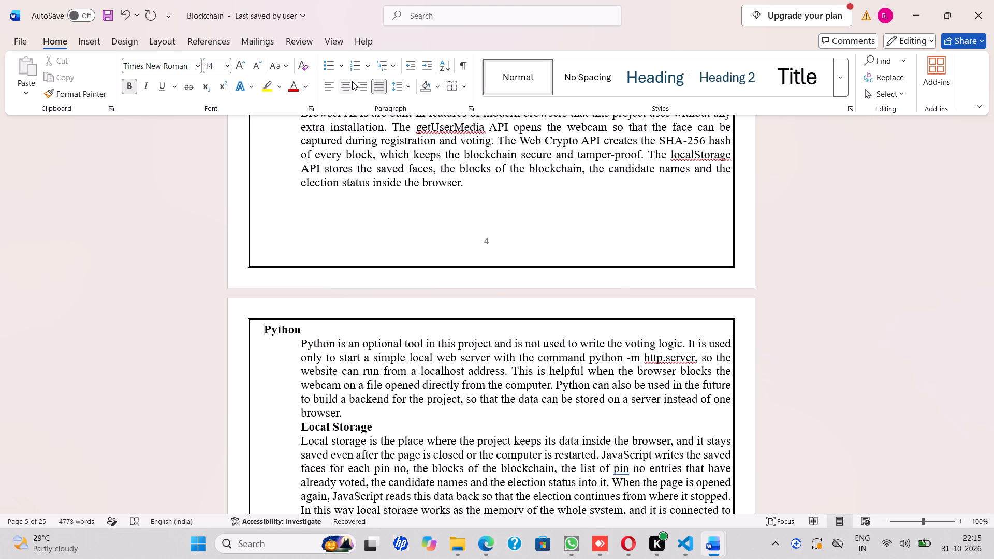
Indent the Python subheading with spaces so it roughly lines up with the paragraph text below it.
key(space)
key(space)
key(space)
key(space)
key(space)
key(space)
key(space)
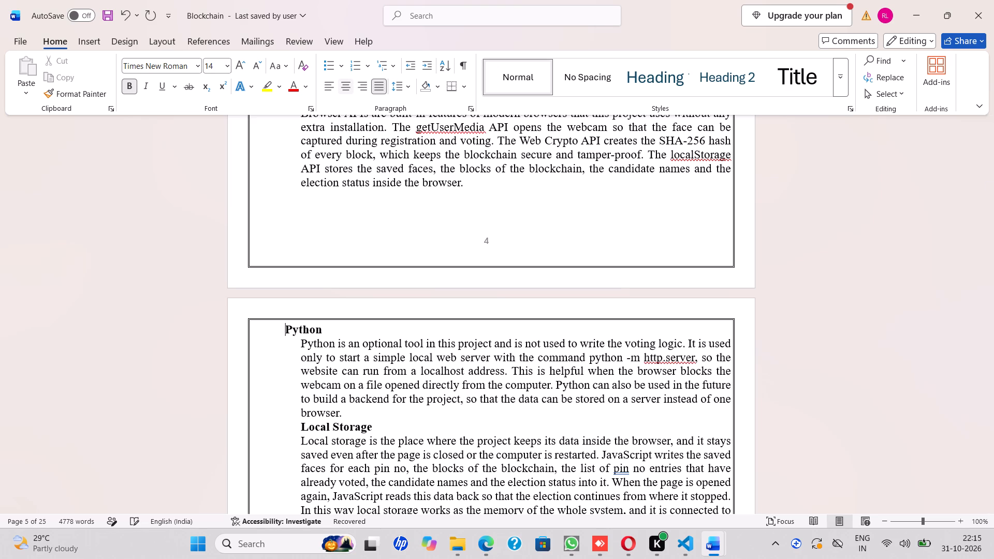
key(space)
key(space)
key(space)
key(space)
key(space)
key(space)
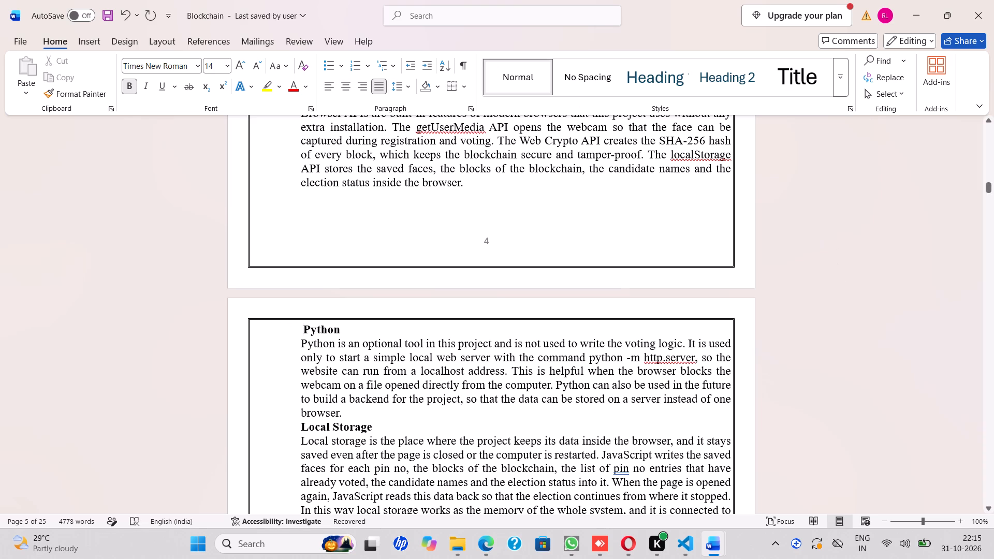
Remove the empty lines above the SYSTEM DESIGN heading so it sits at the page top, and centre it.
triple_click(987, 505)
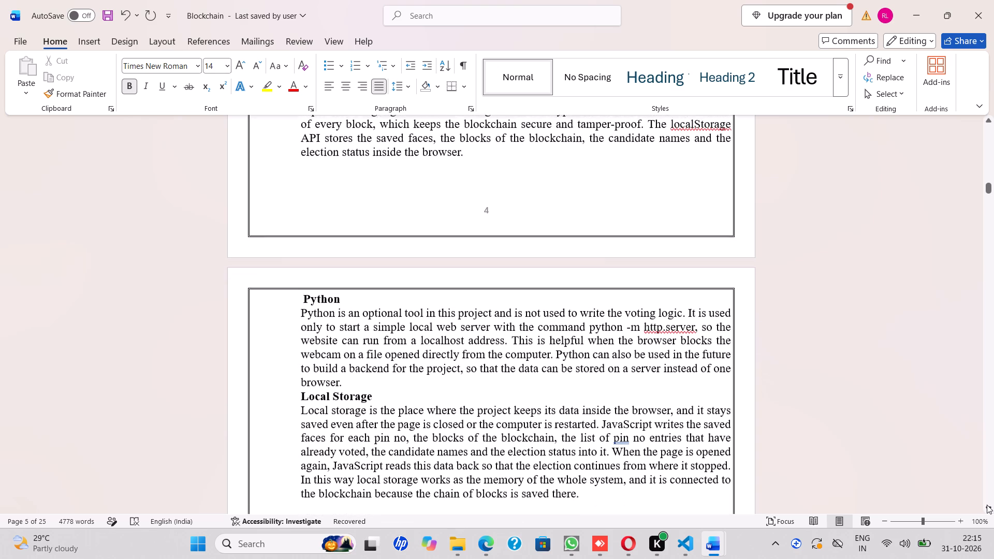
triple_click(987, 505)
click(987, 505)
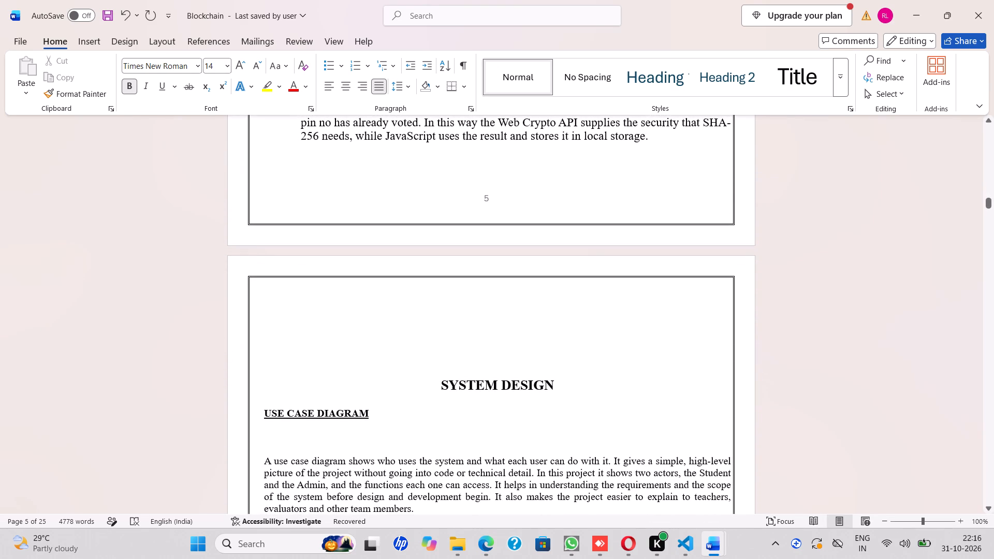
click(432, 380)
key(BackSpace)
key(BackSpace)
key(BackSpace)
key(BackSpace)
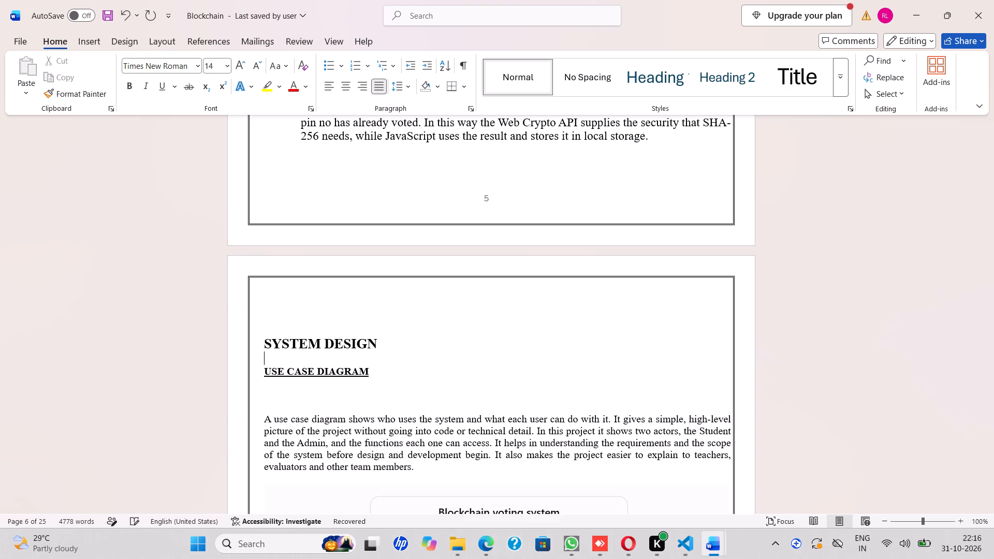
key(BackSpace)
key(BackSpace)
key(BackSpace)
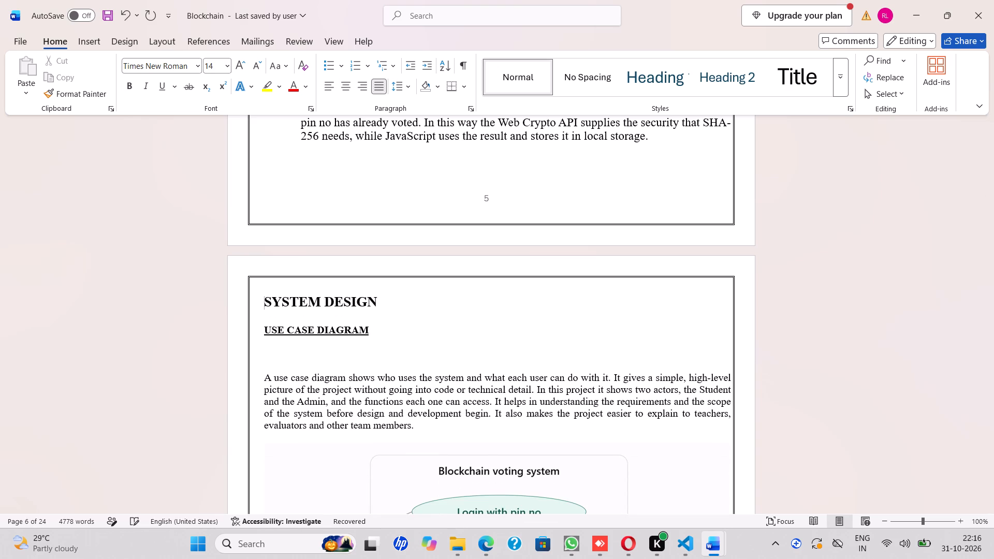
click(345, 91)
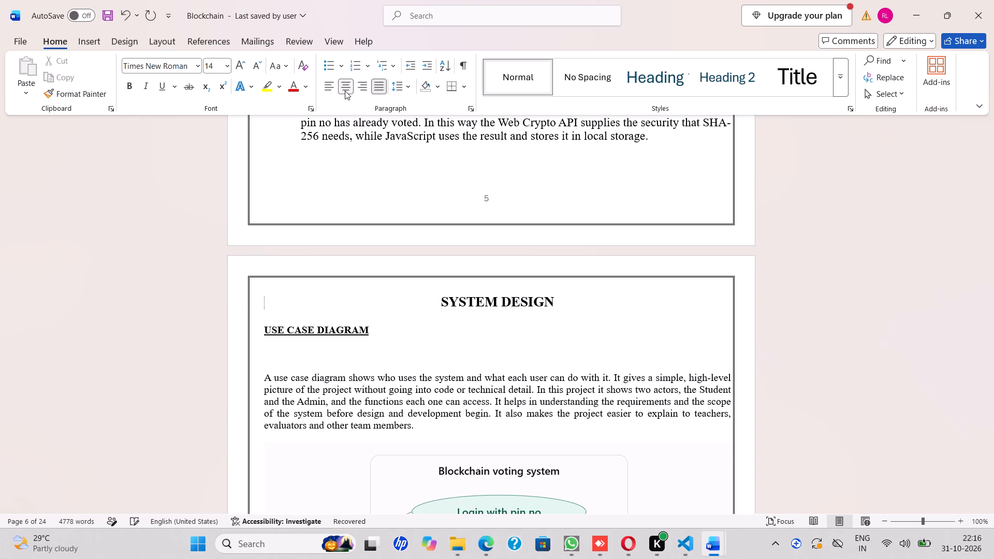
Set the left indentation of the use case diagram description paragraph to 1.5 cm.
click(261, 384)
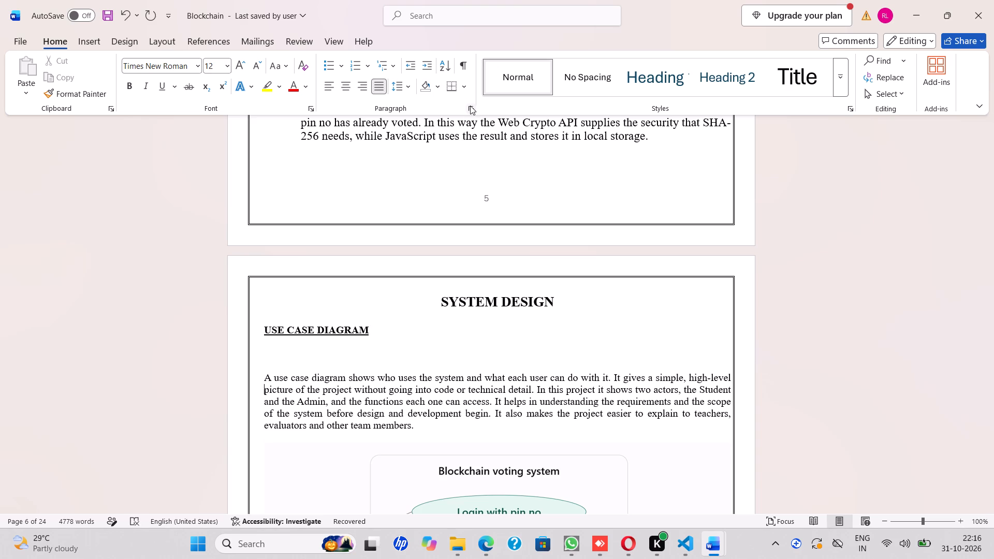
click(472, 109)
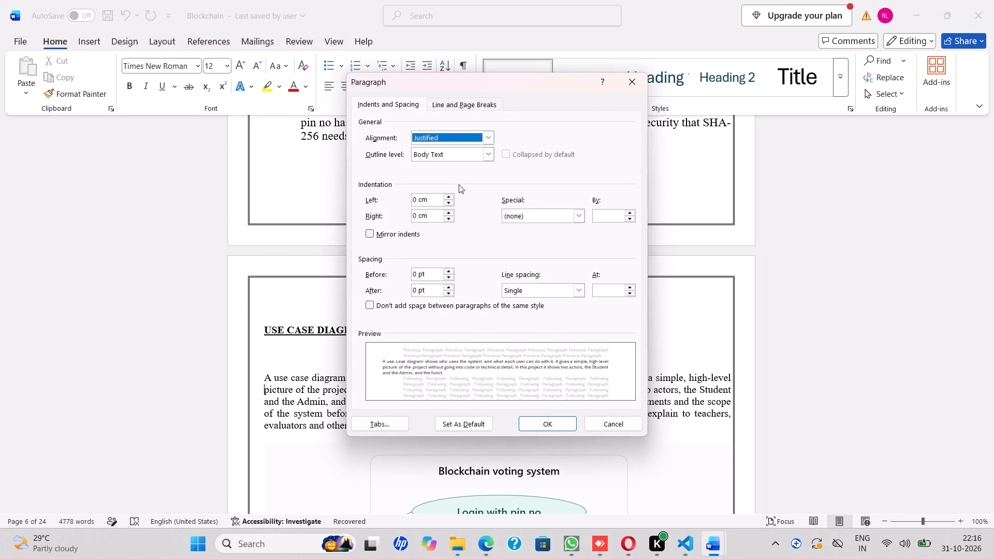
triple_click(451, 194)
triple_click(451, 194)
triple_click(451, 194)
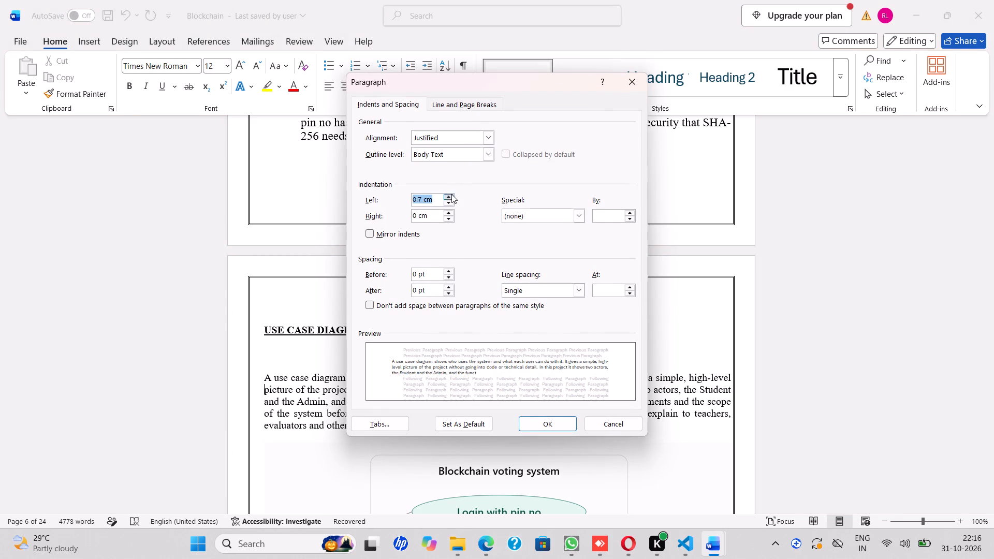
triple_click(451, 194)
triple_click(451, 194)
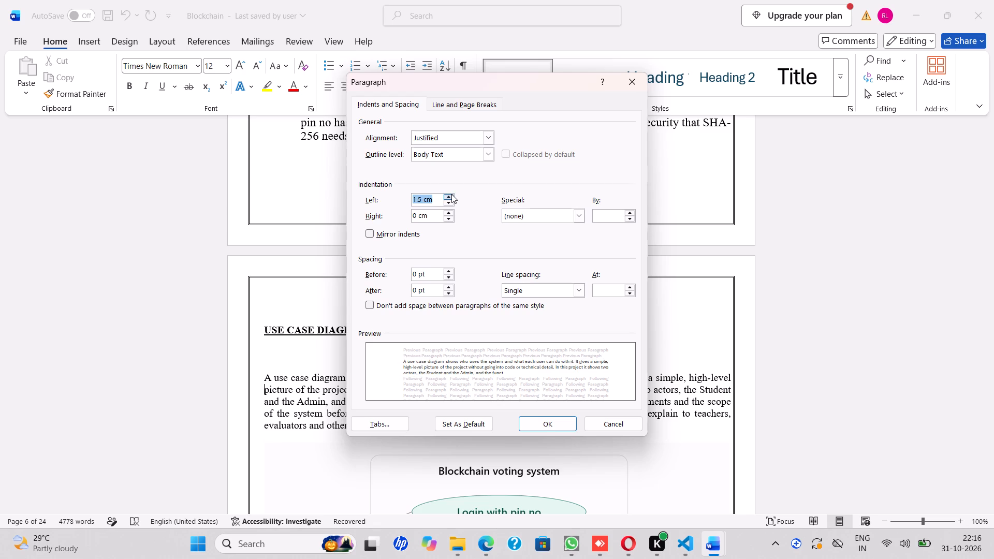
click(542, 424)
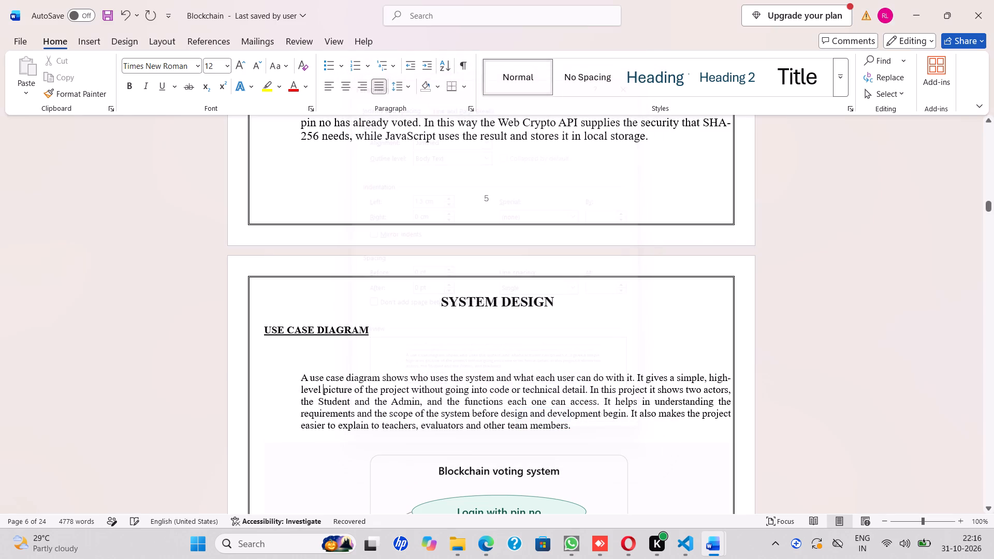
Set the left indentation of the USE CASE DIAGRAM subheading to 1.5 cm.
click(262, 330)
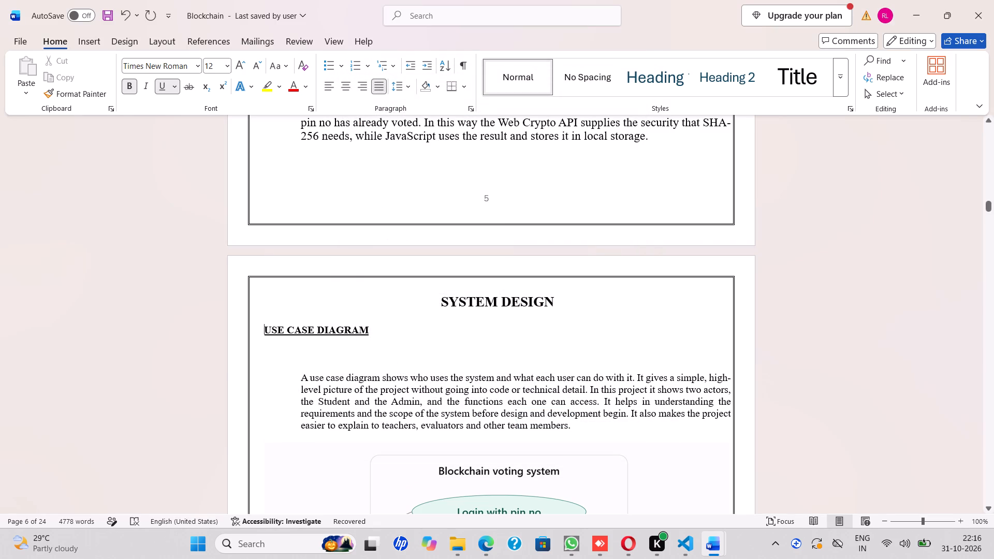
click(465, 106)
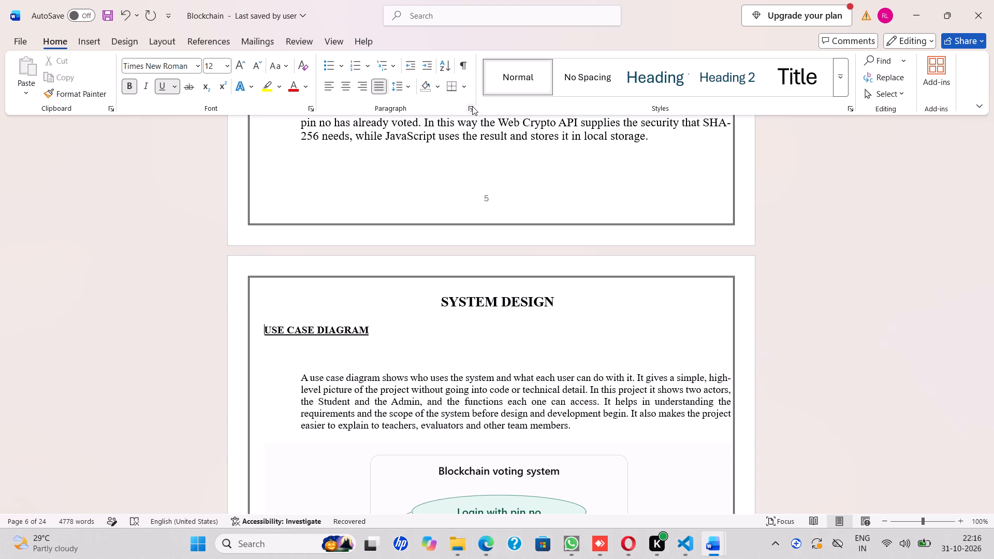
click(472, 106)
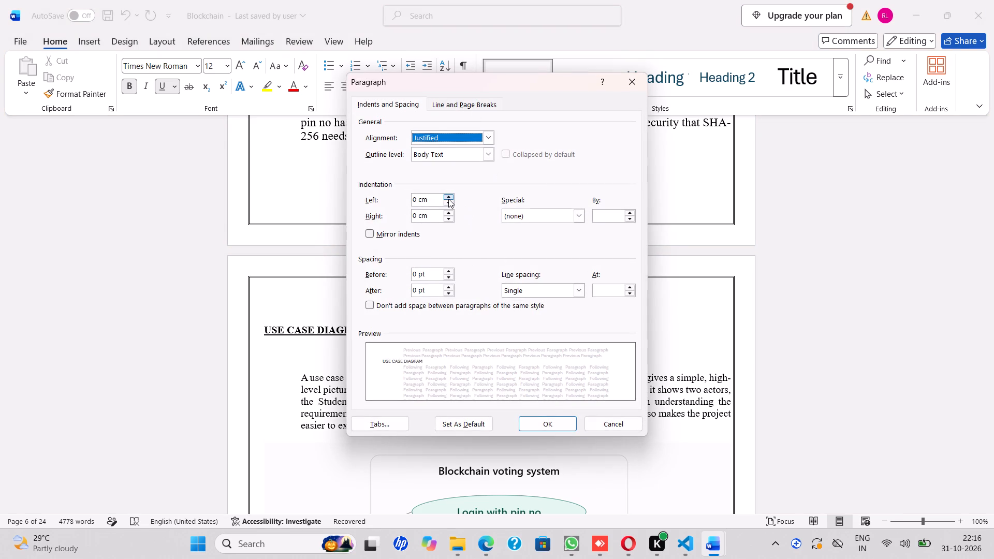
triple_click(448, 199)
triple_click(448, 199)
triple_click(448, 199)
triple_click(448, 199)
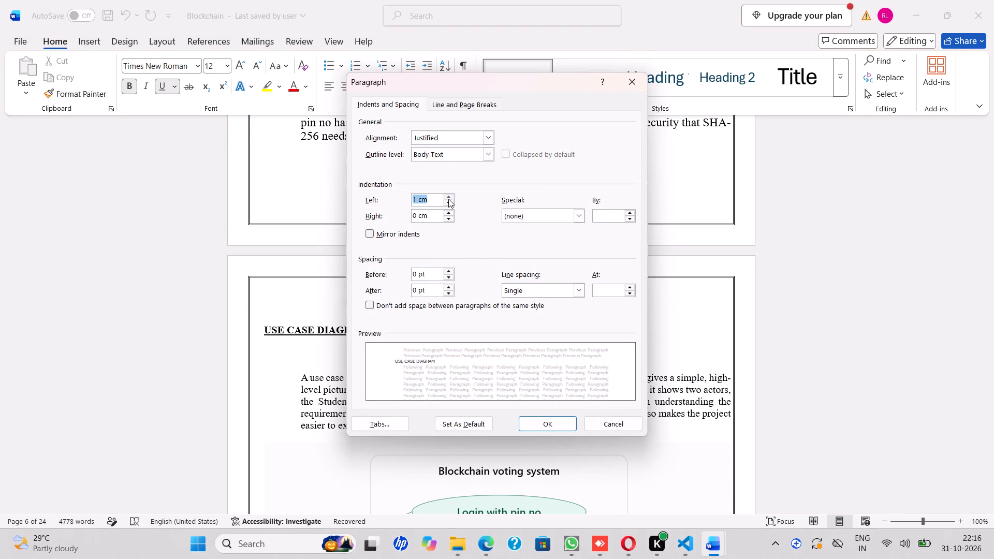
double_click(448, 199)
click(448, 199)
click(551, 423)
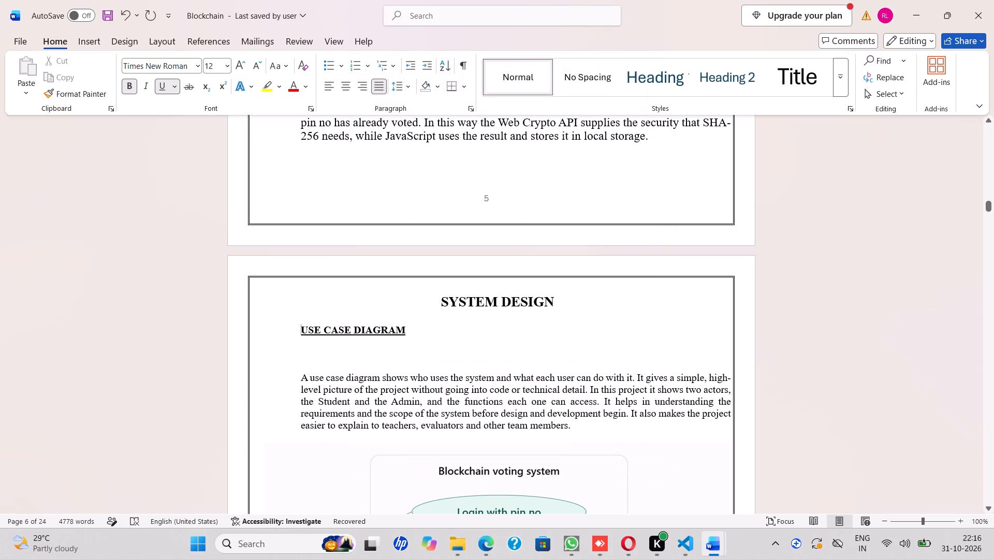
Remove the empty lines above the SEQUENCE DIAGRAM heading so it sits at the page top, and centre it.
triple_click(989, 505)
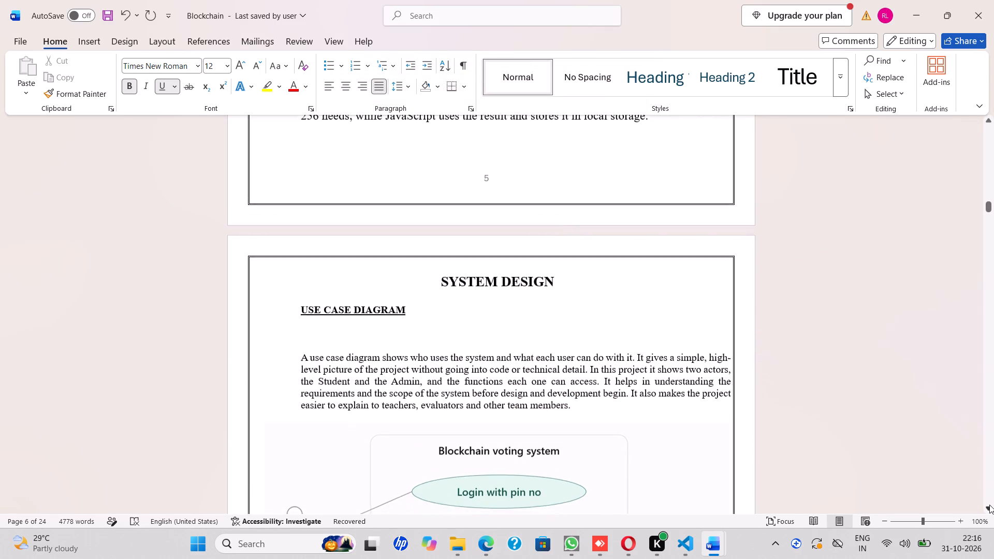
click(989, 505)
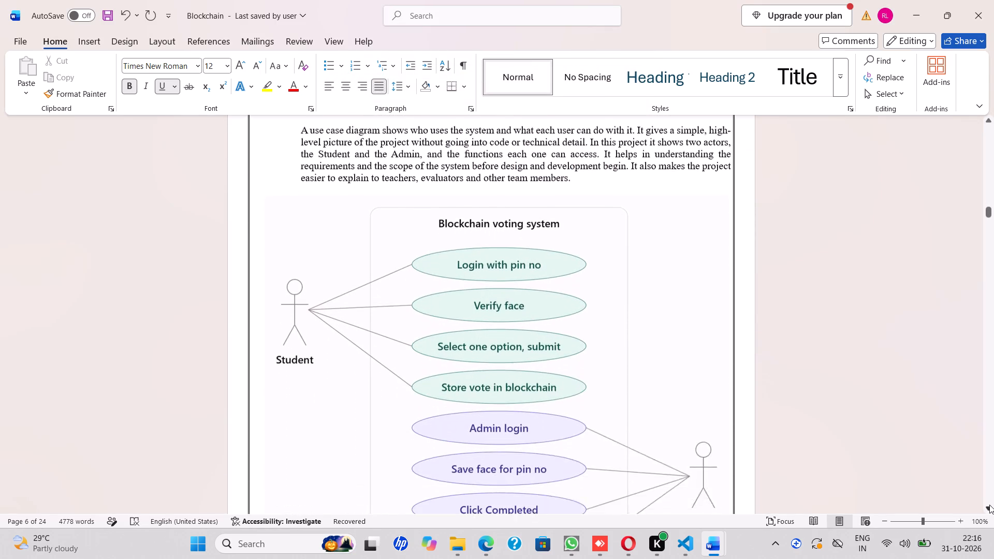
triple_click(989, 505)
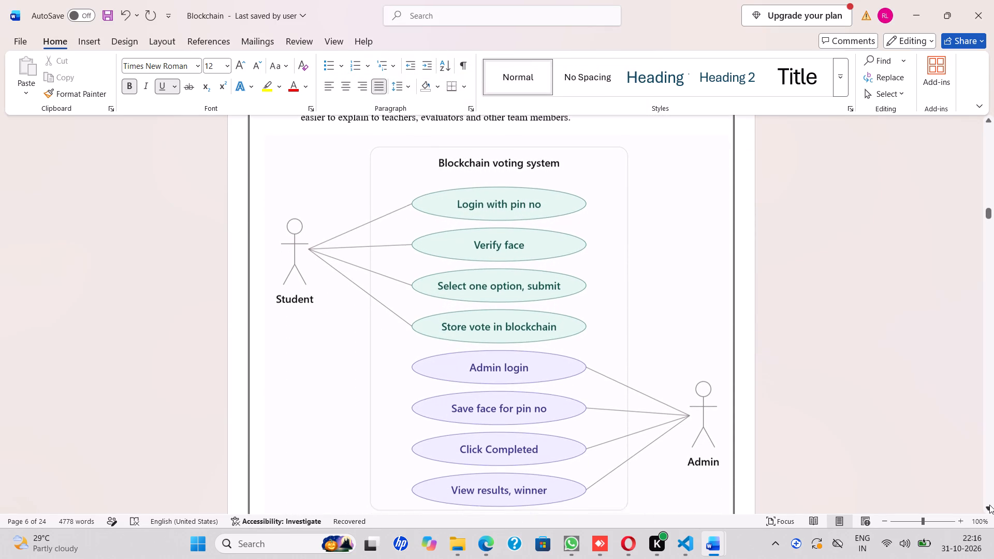
click(989, 505)
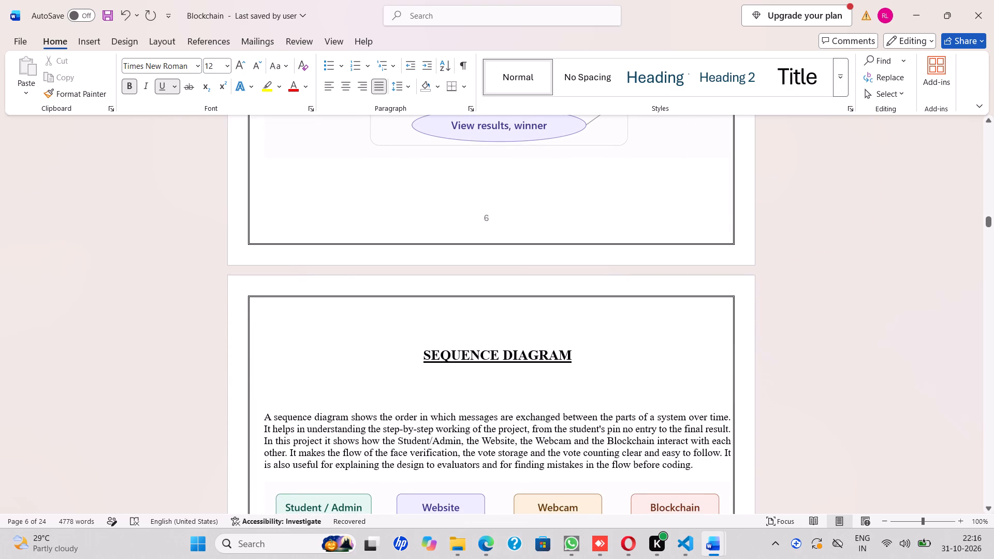
click(420, 356)
key(BackSpace)
key(BackSpace)
key(BackSpace)
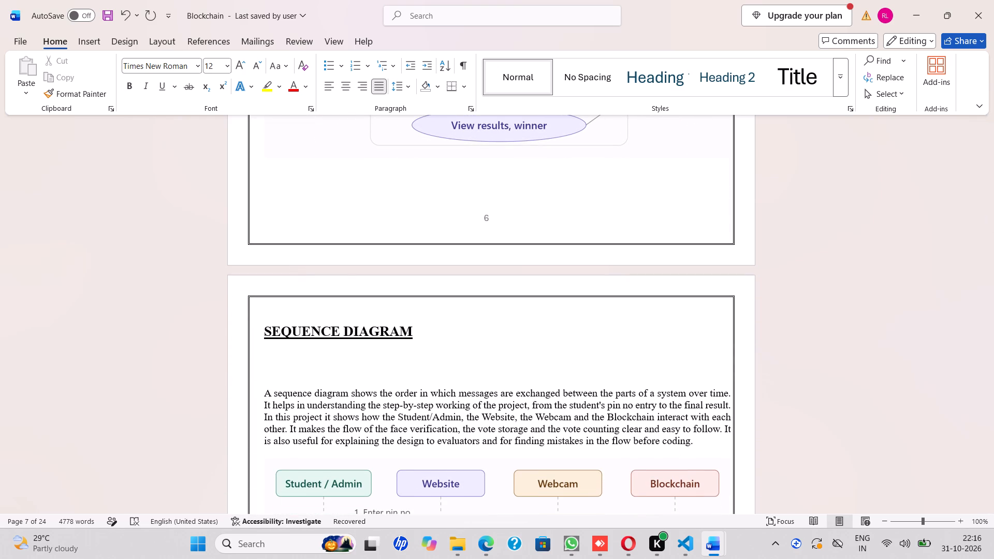
key(BackSpace)
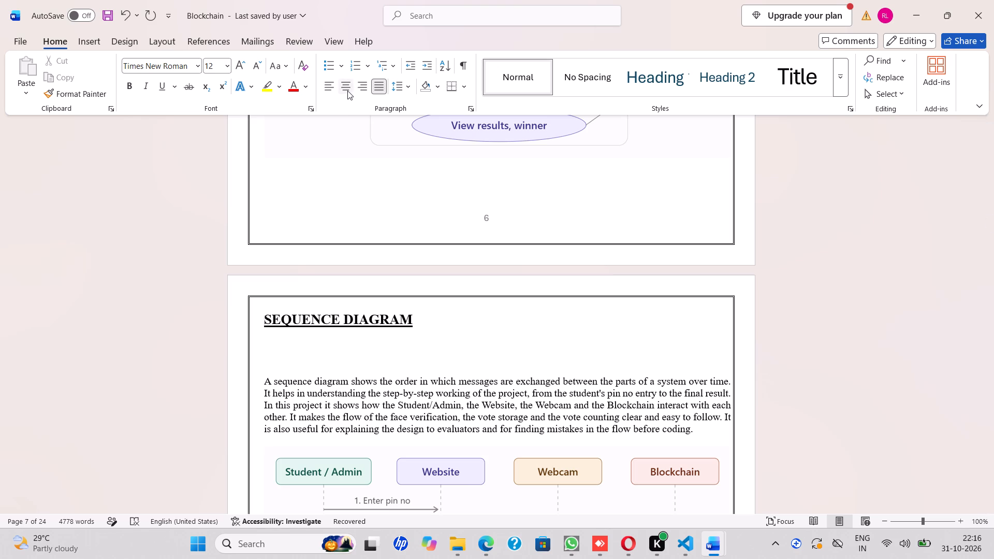
click(347, 91)
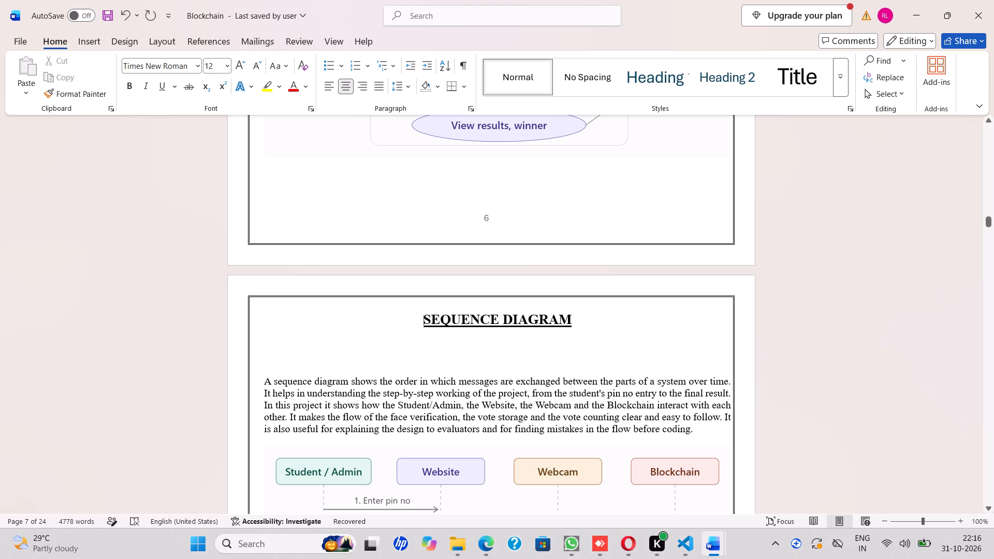
Set the left indentation of the sequence diagram description paragraph to 1.5 cm.
click(267, 381)
click(466, 111)
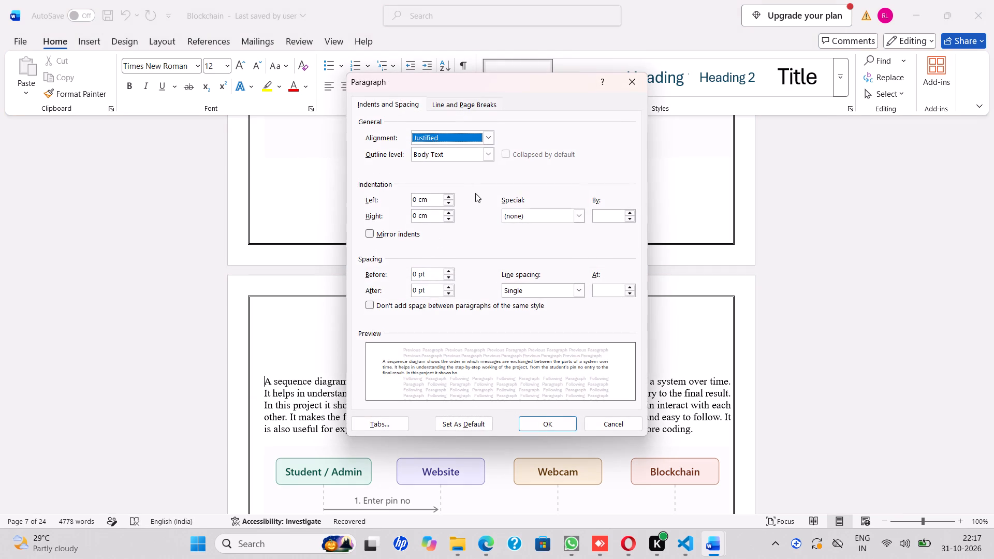
triple_click(450, 196)
triple_click(450, 196)
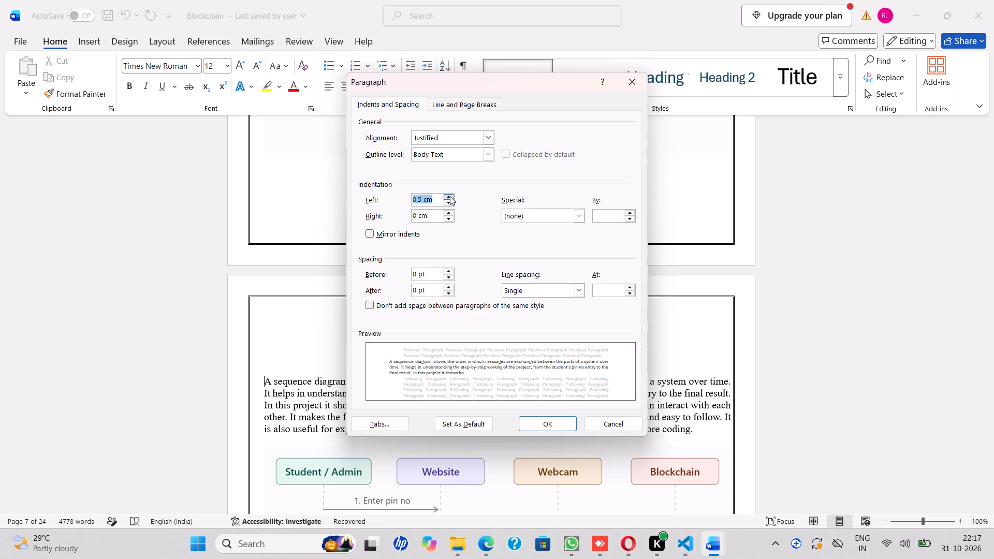
triple_click(450, 196)
triple_click(450, 196)
triple_click(450, 196)
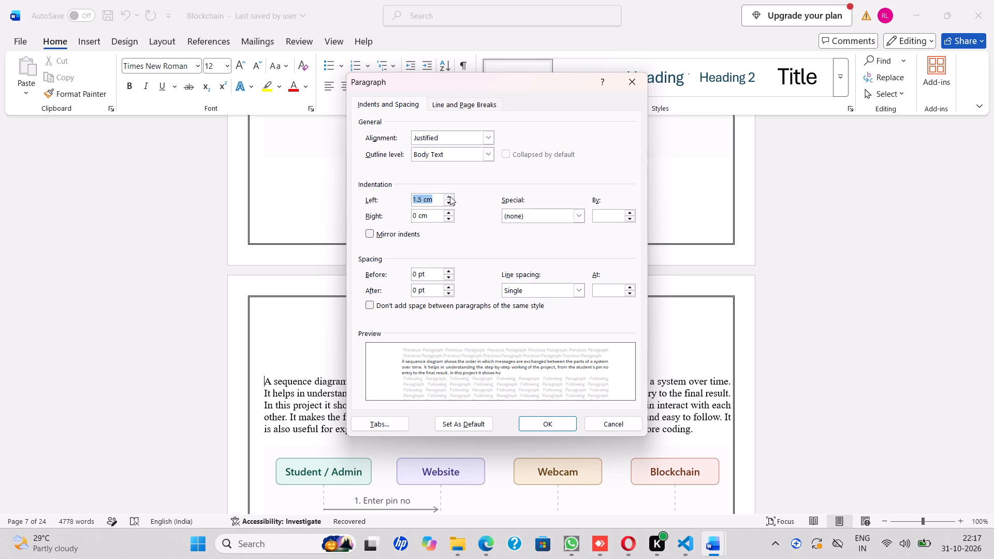
click(529, 428)
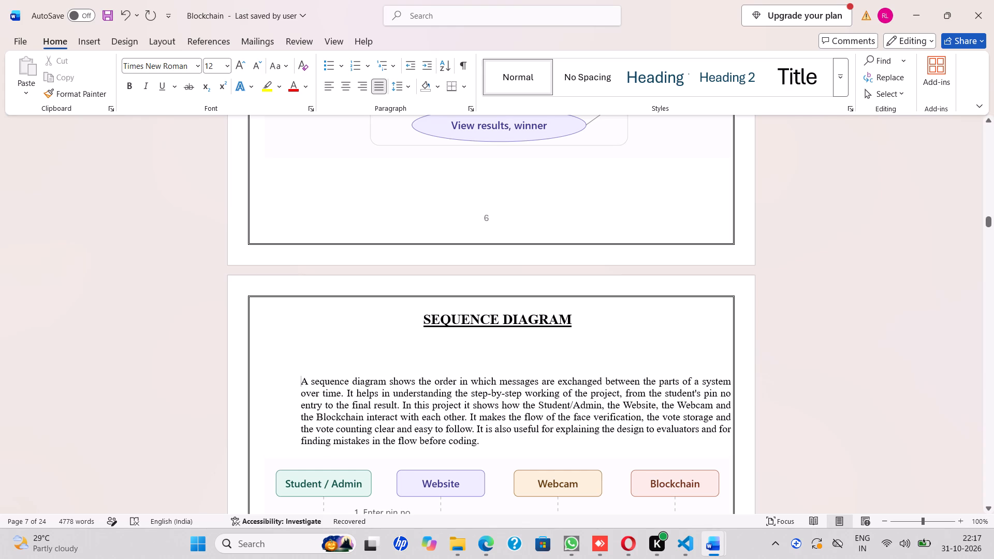
Remove the empty lines above the SOURCE CODE heading so it sits at the page top, and centre it.
triple_click(987, 508)
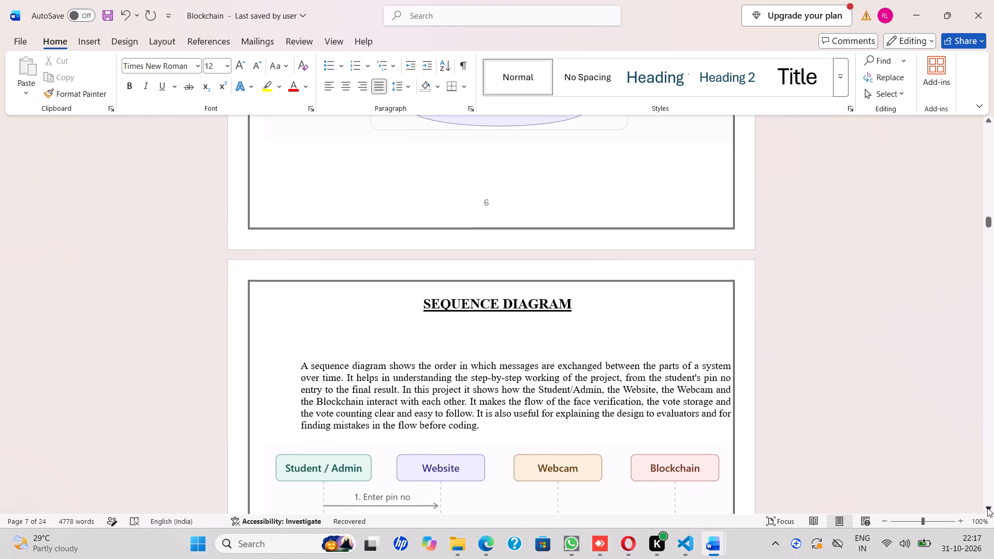
triple_click(987, 508)
triple_click(987, 508)
triple_click(987, 508)
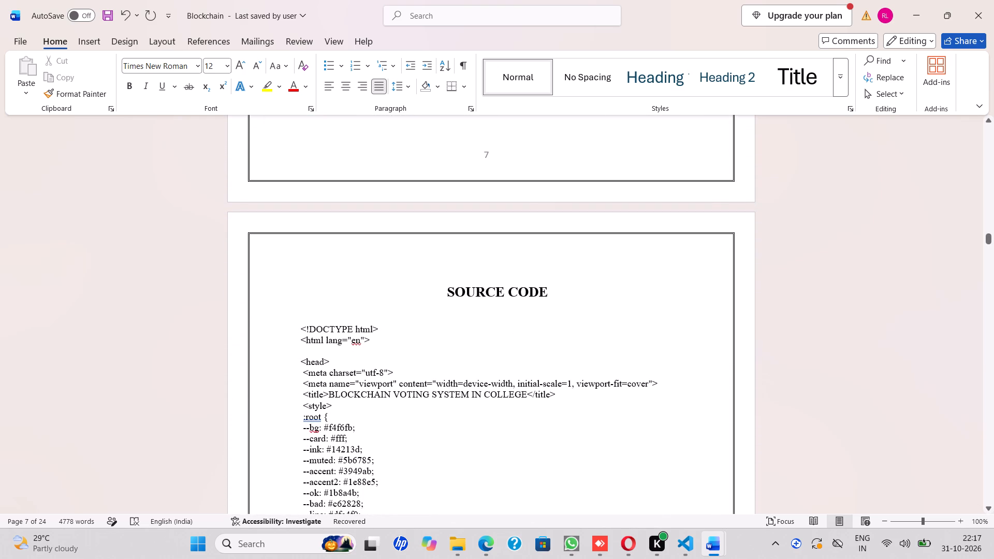
click(449, 291)
key(BackSpace)
key(BackSpace)
key(BackSpace)
key(BackSpace)
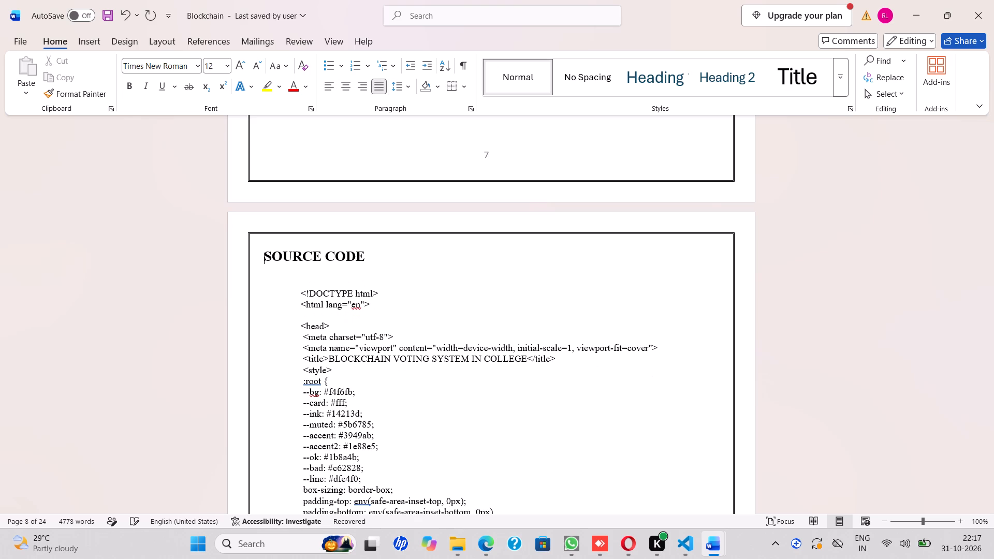
click(350, 87)
Set the font size of the whole source code listing, from <!DOCTYPE html> through </html>, to 14.
click(296, 295)
drag(296, 295, 382, 303)
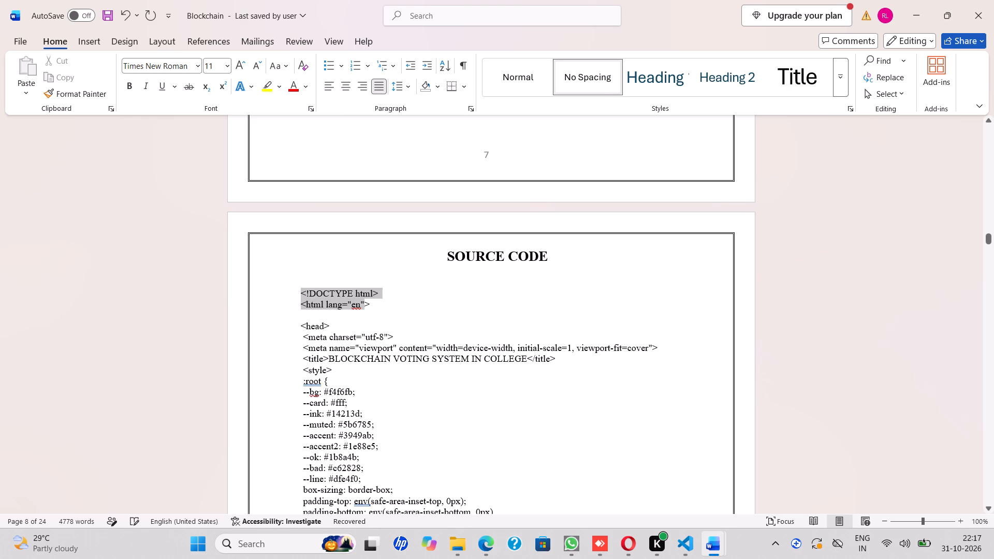
drag(382, 303, 576, 512)
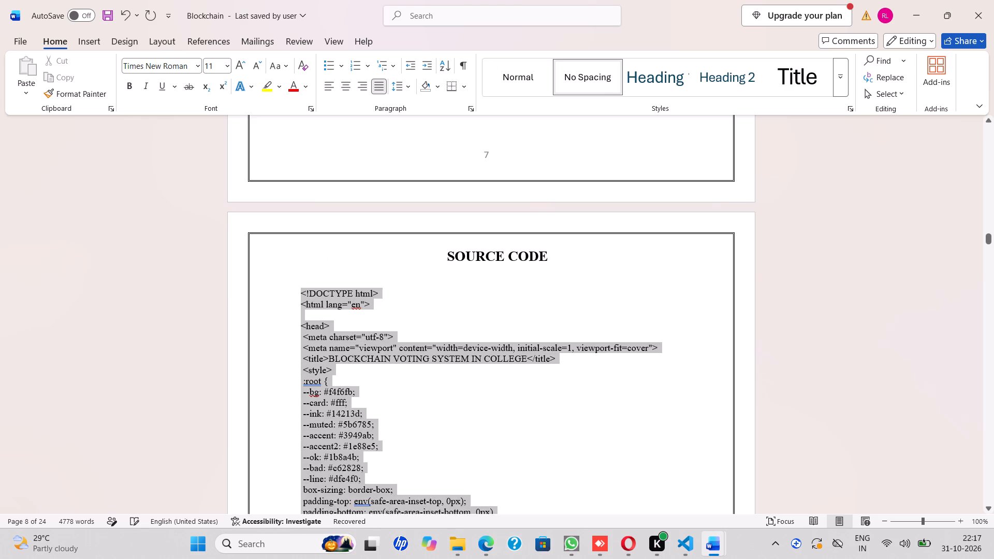
drag(576, 512, 575, 558)
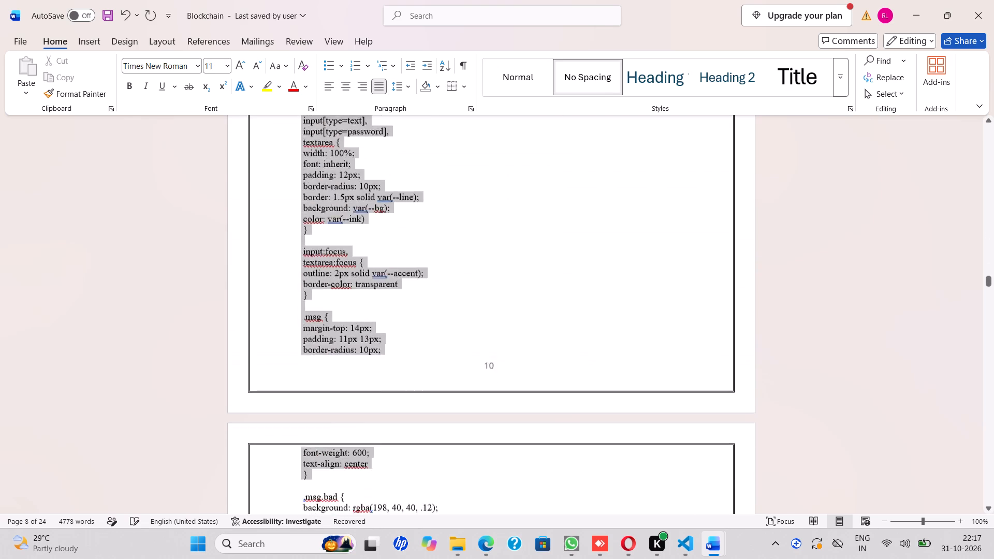
drag(575, 558, 574, 554)
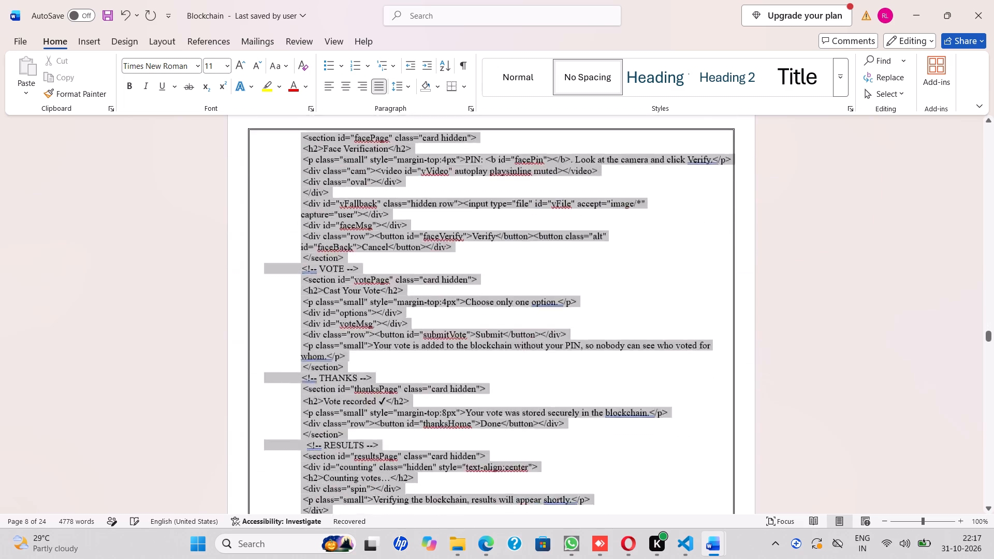
drag(574, 554, 560, 519)
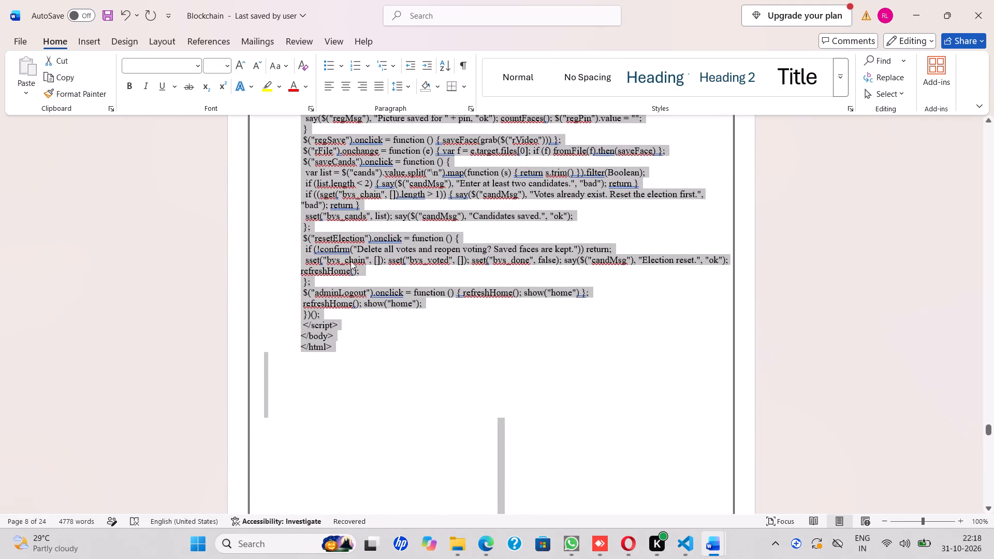
click(225, 65)
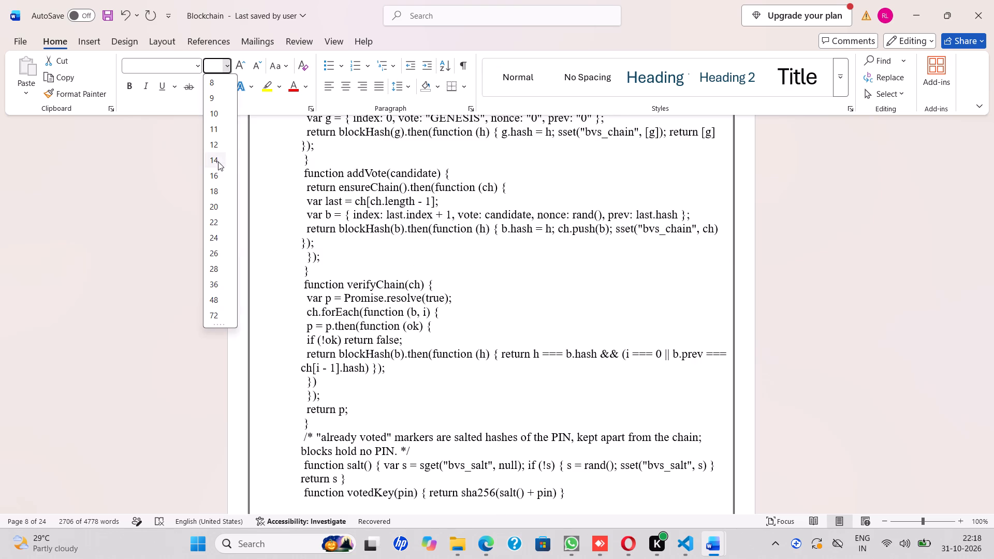
click(218, 161)
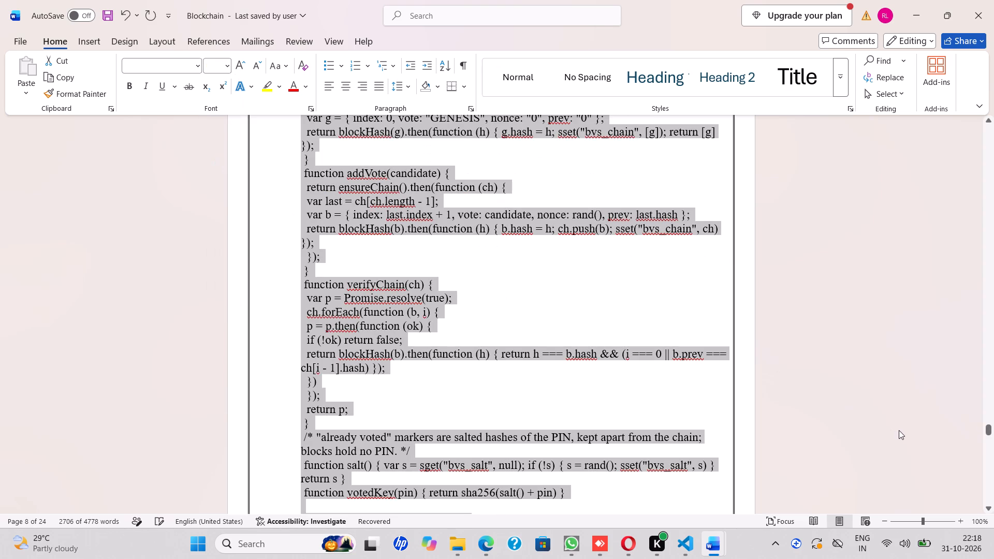
click(899, 429)
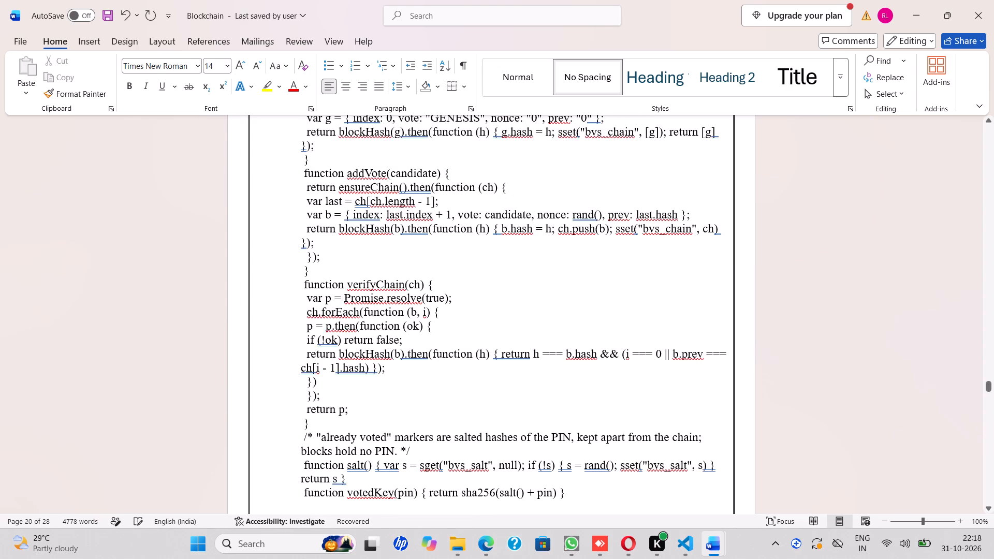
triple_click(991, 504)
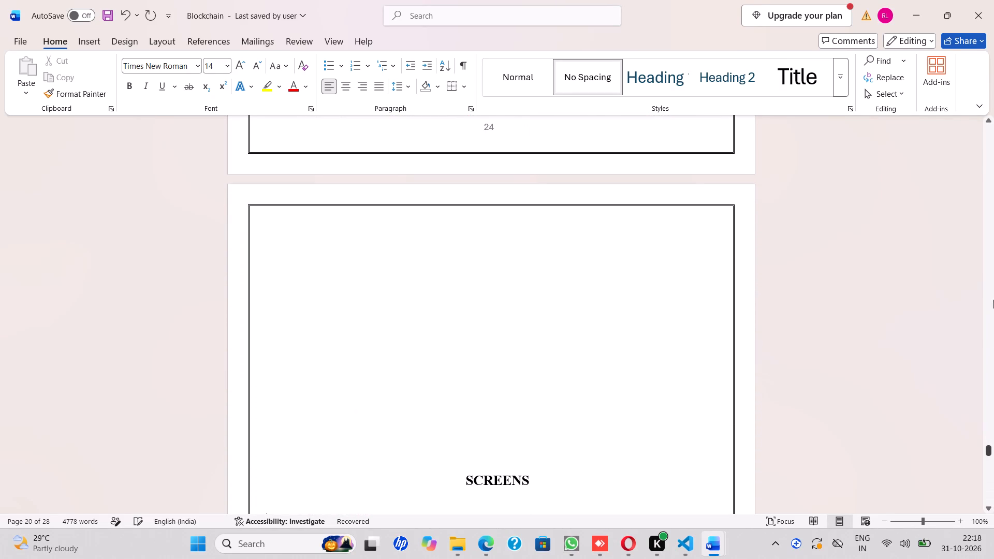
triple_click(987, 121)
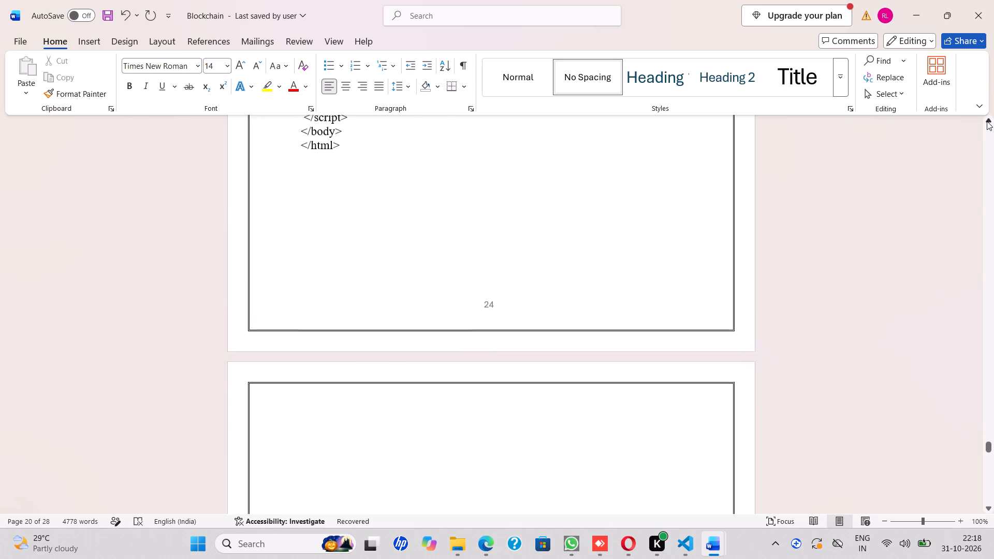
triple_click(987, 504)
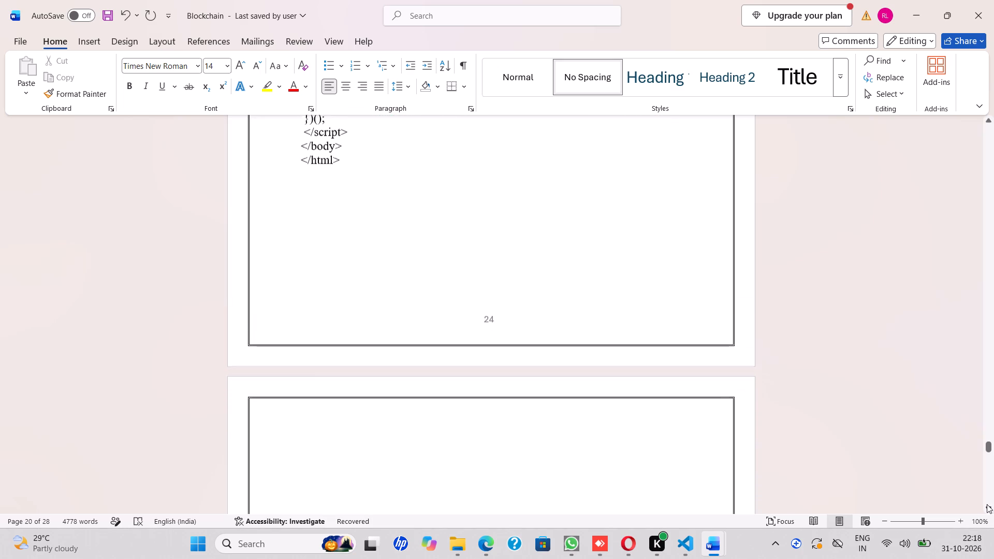
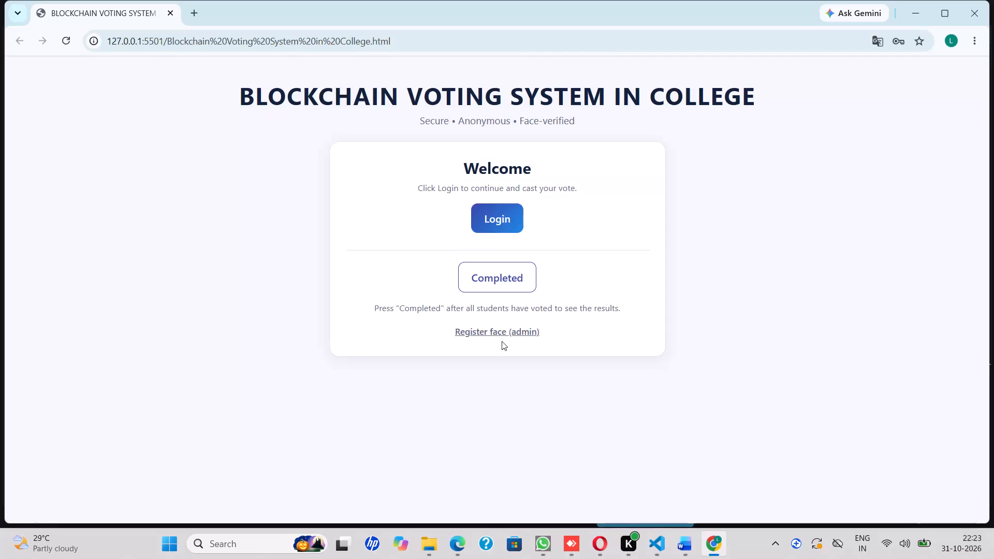
In the voting system page in Chrome, open the admin face registration login and fill in the saved BLOCKCHAIN IN VOTING credentials.
click(501, 328)
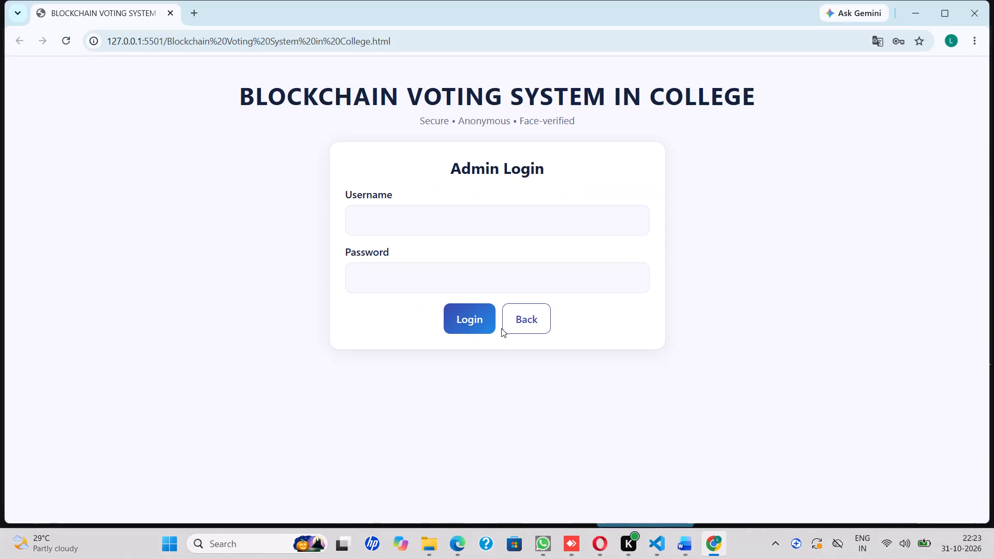
click(472, 234)
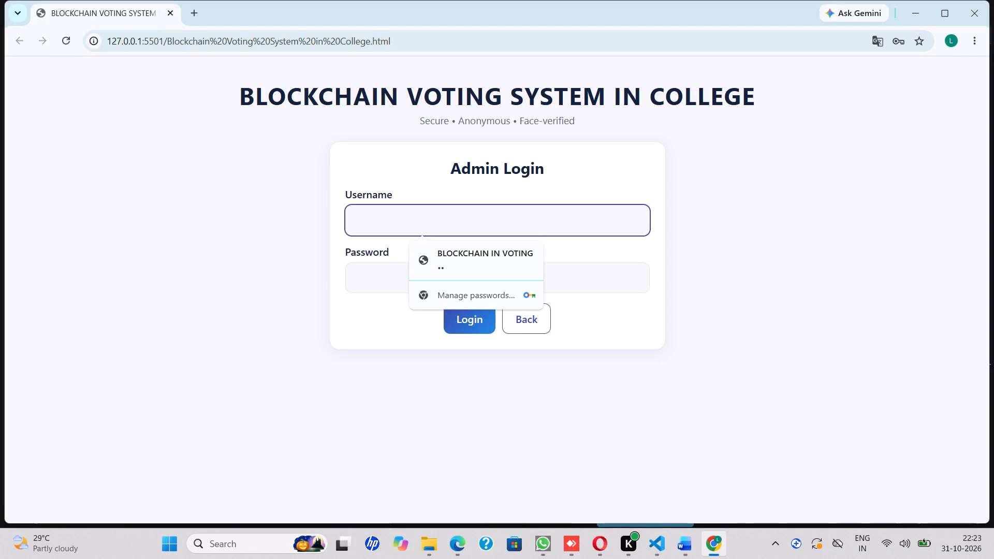
click(476, 255)
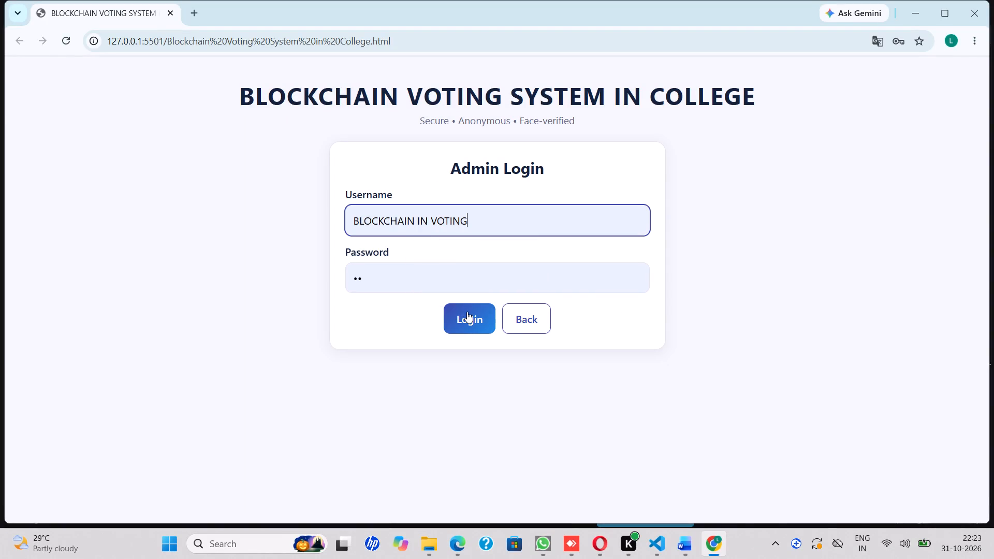
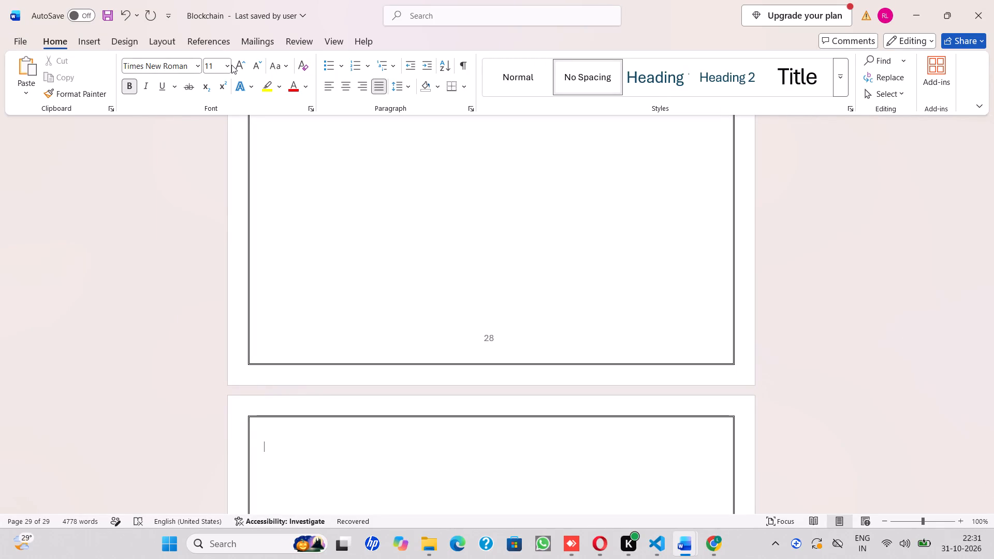
Add the centred heading "CONCLUSION" in 16 pt at the top of page 29.
click(229, 66)
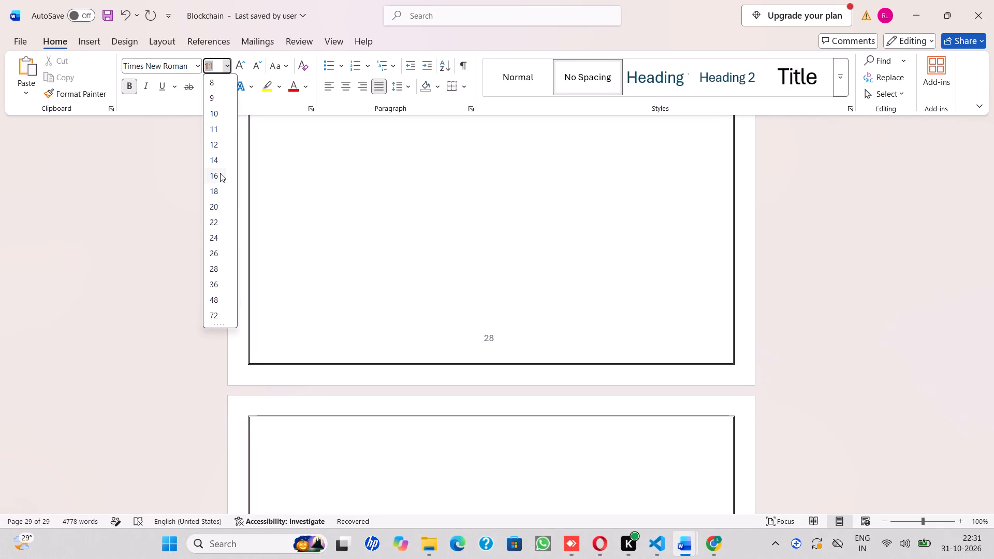
click(220, 173)
click(346, 85)
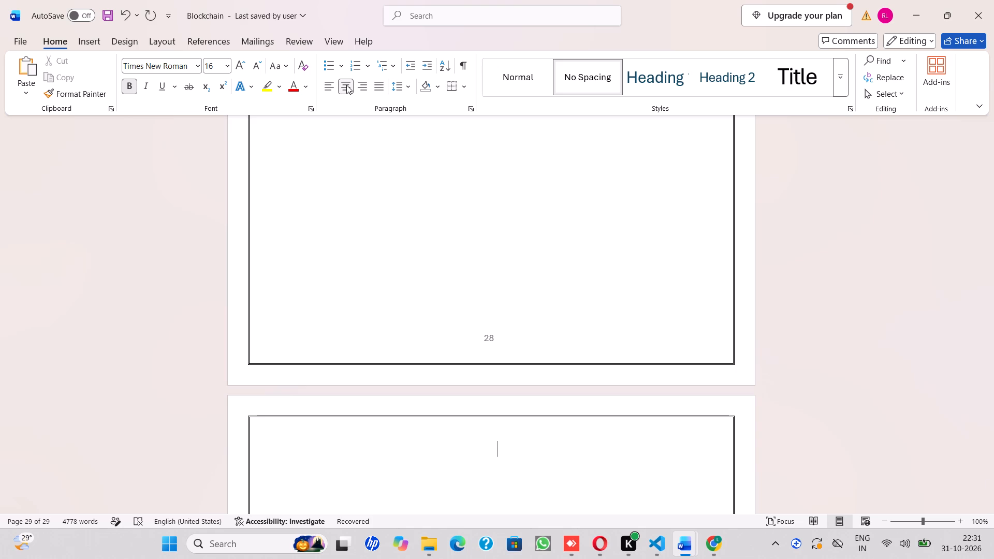
text(CONCLUSION)
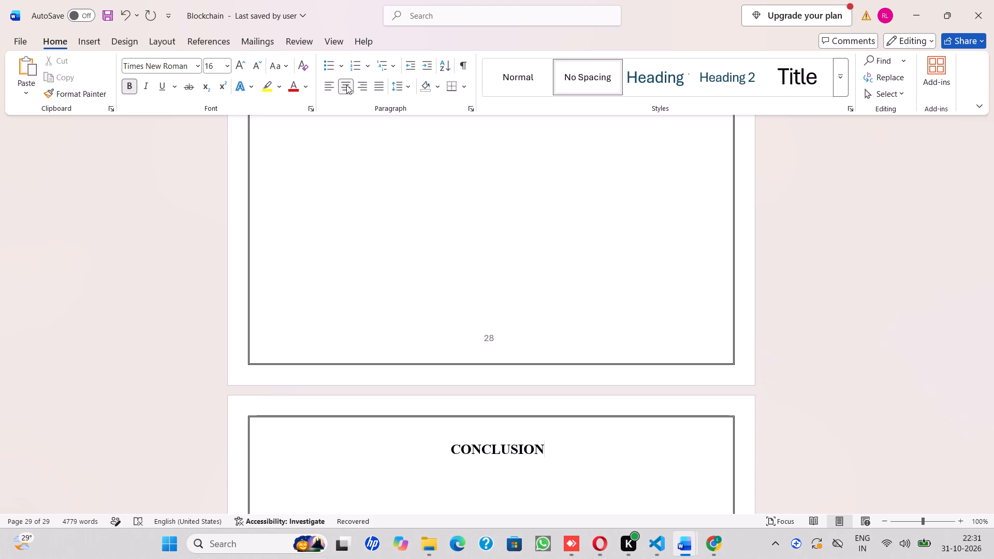
Start a line below the CONCLUSION heading and make it non-bold, justified and 12 pt.
key(Return)
click(125, 87)
click(378, 86)
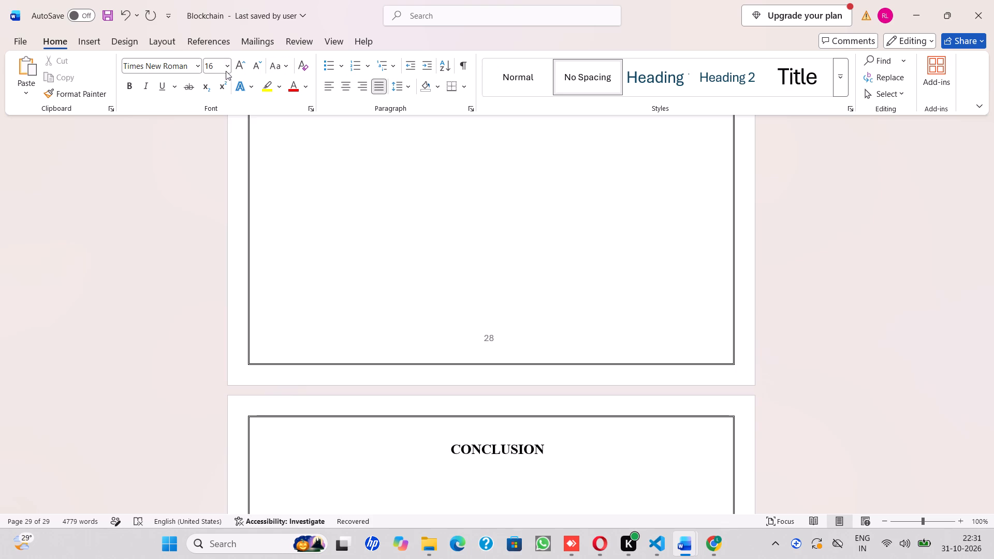
click(229, 67)
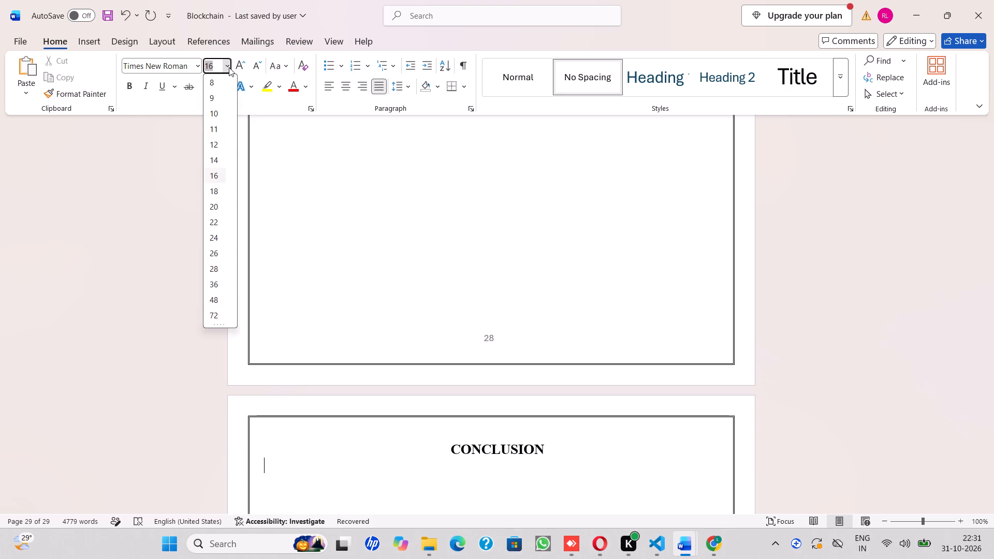
click(219, 144)
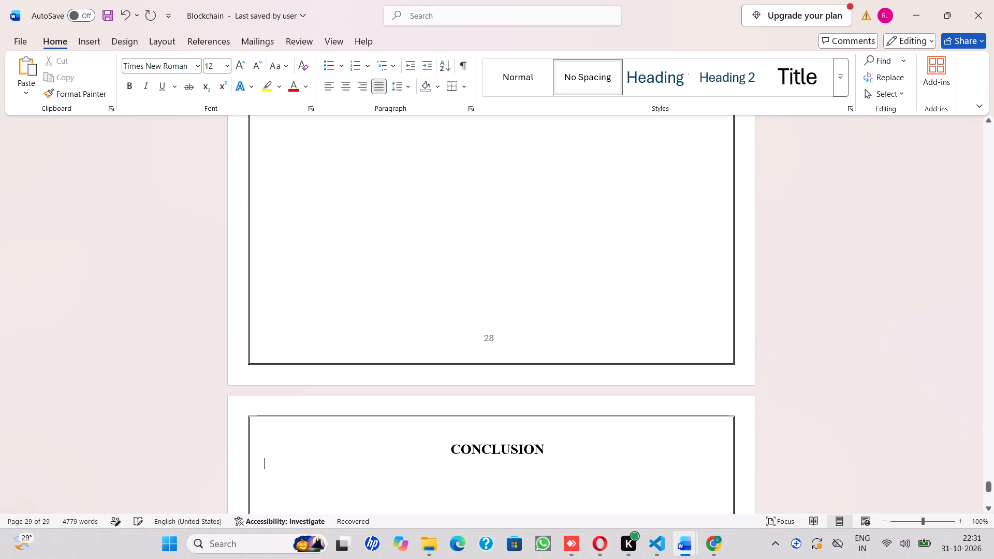
Set the line's left indent to 1.5 cm and add a blank line before the body text.
click(469, 108)
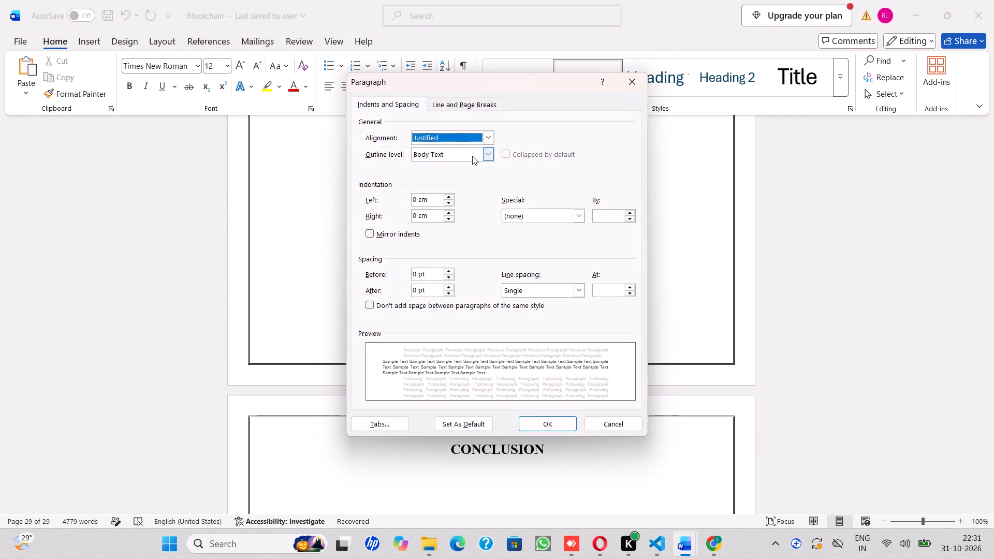
triple_click(448, 199)
triple_click(448, 199)
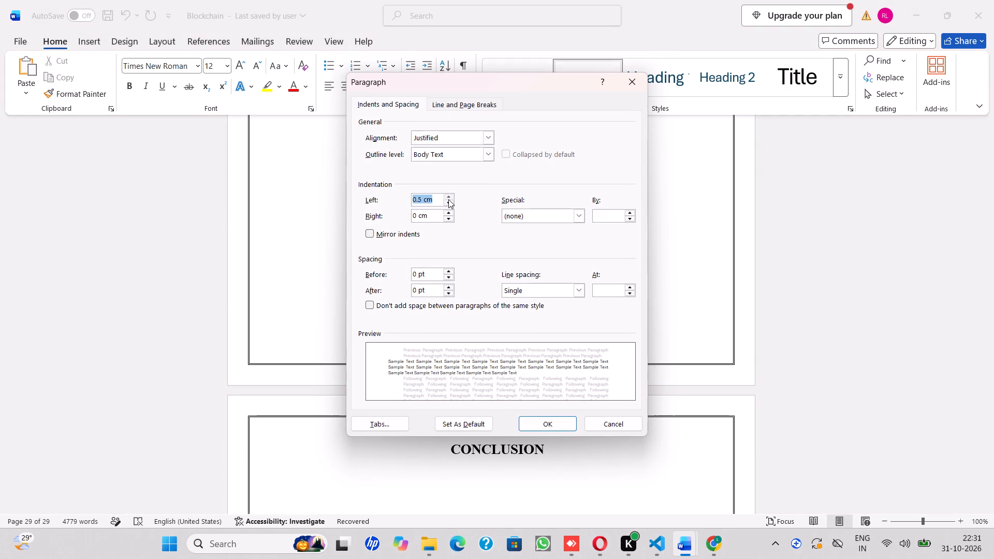
triple_click(448, 199)
triple_click(448, 199)
click(448, 199)
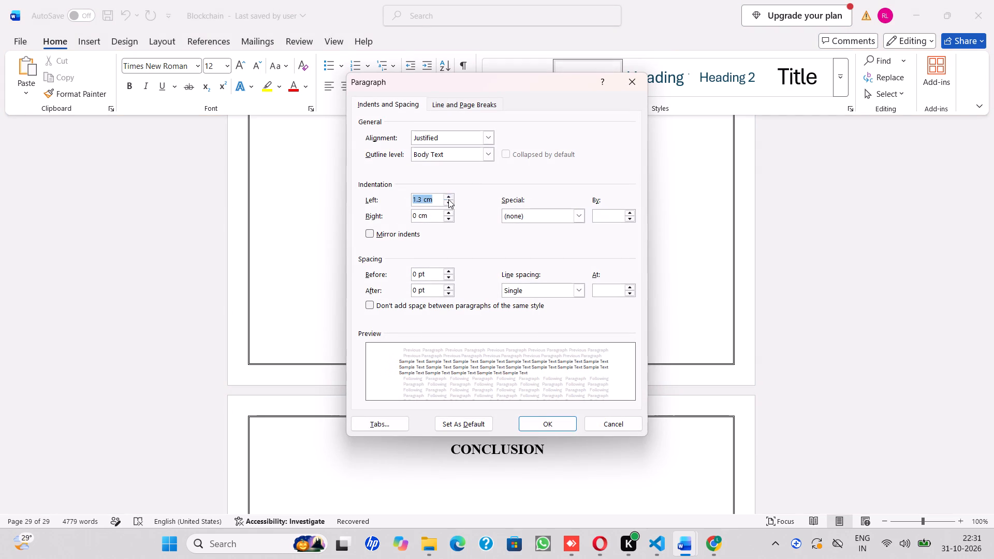
click(448, 199)
click(448, 199)
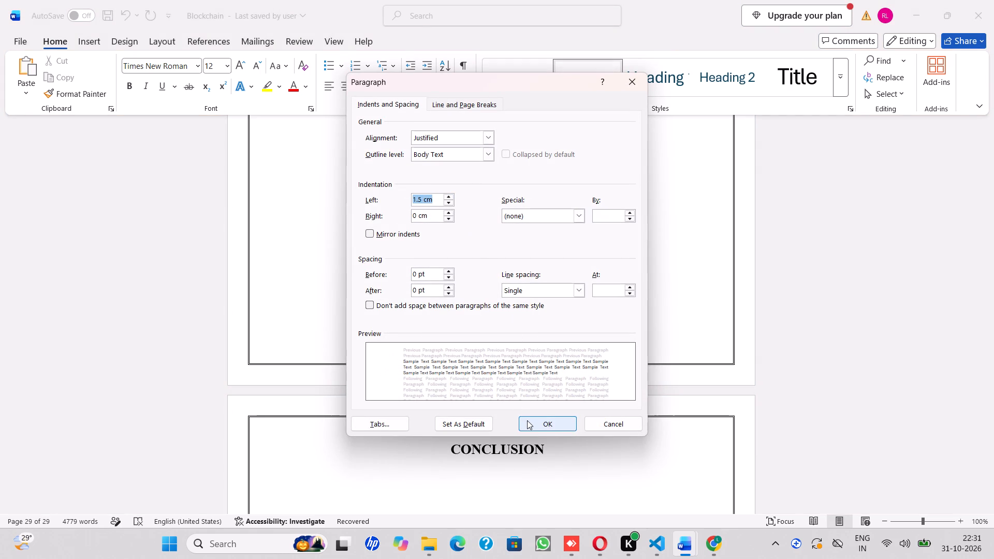
click(527, 420)
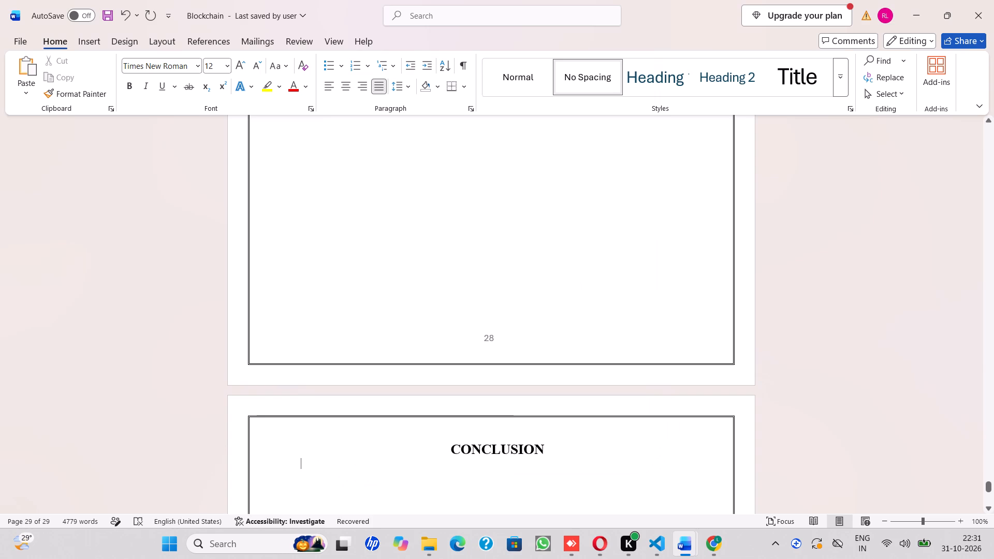
key(Return)
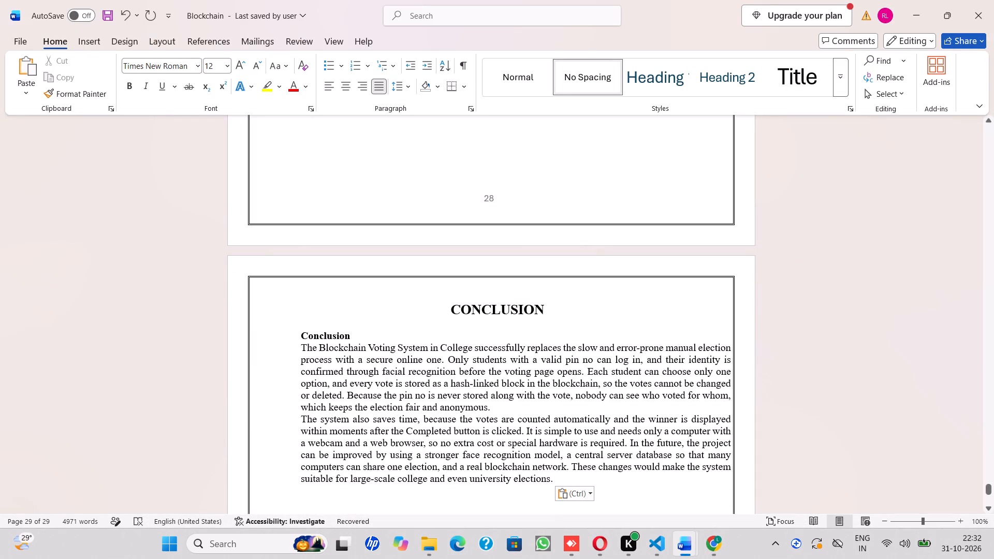
Delete the pasted duplicate "Conclusion" title and insert a blank line between the two conclusion paragraphs.
click(361, 330)
key(ctrl+BackSpace)
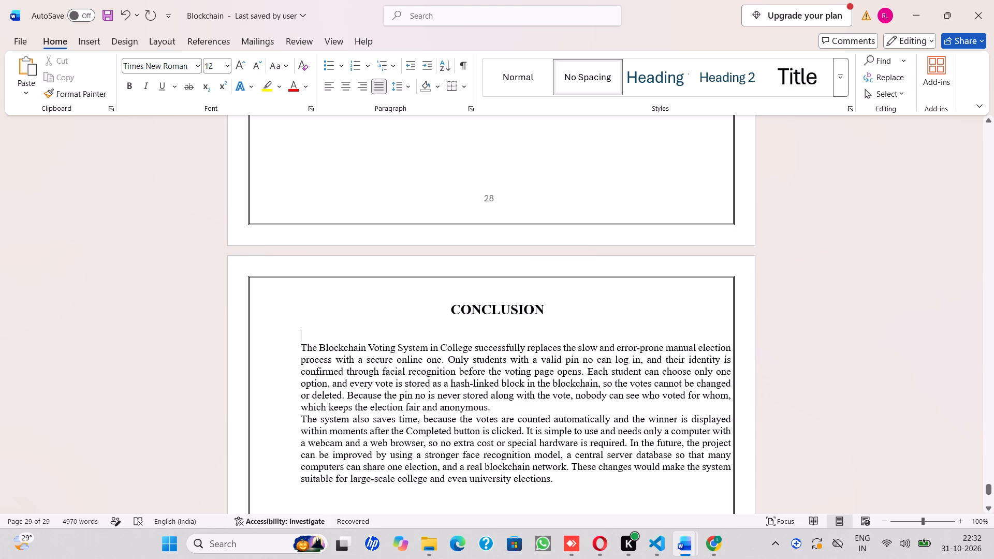
click(502, 408)
key(Return)
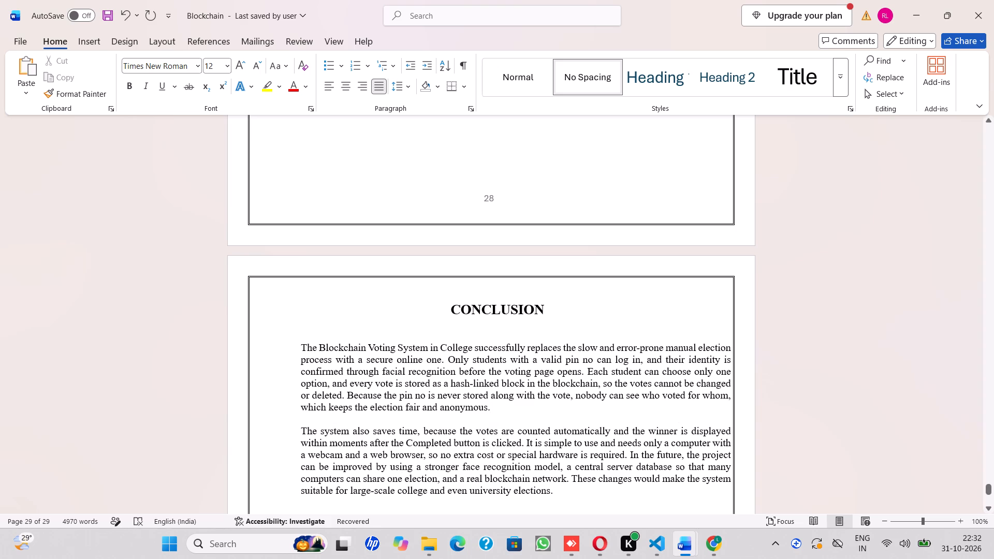
Set both conclusion paragraphs to font size 14.
click(298, 344)
drag(298, 344, 663, 442)
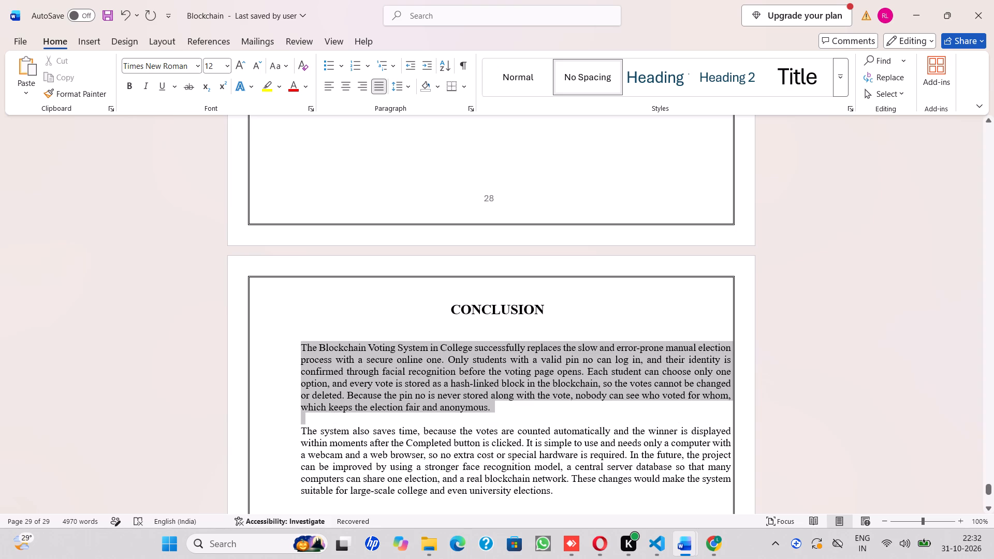
drag(663, 442, 701, 503)
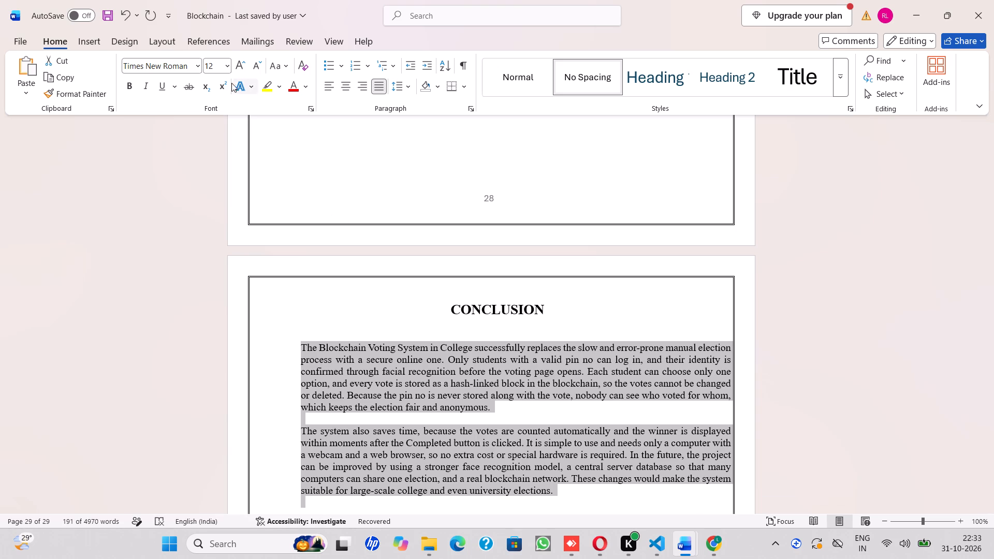
click(222, 66)
click(225, 66)
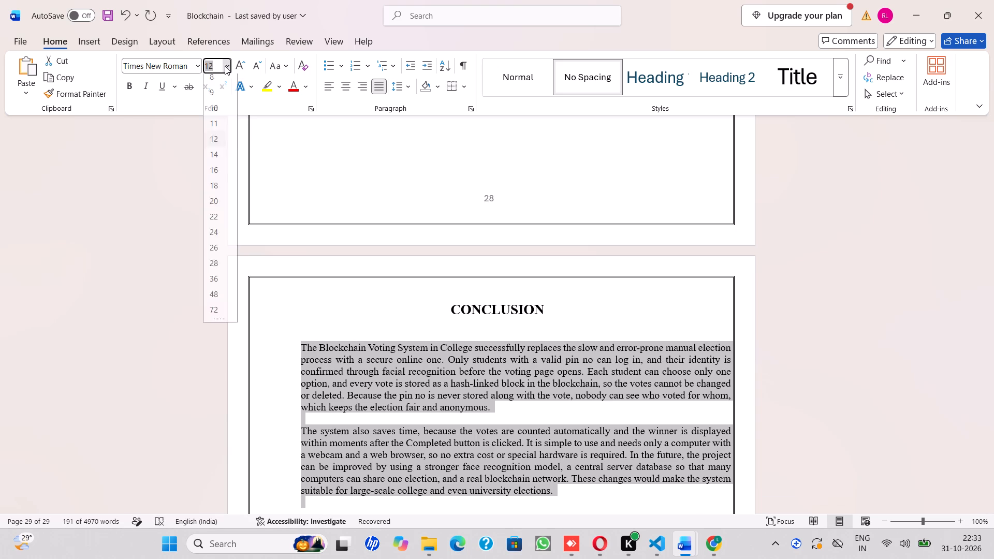
click(217, 161)
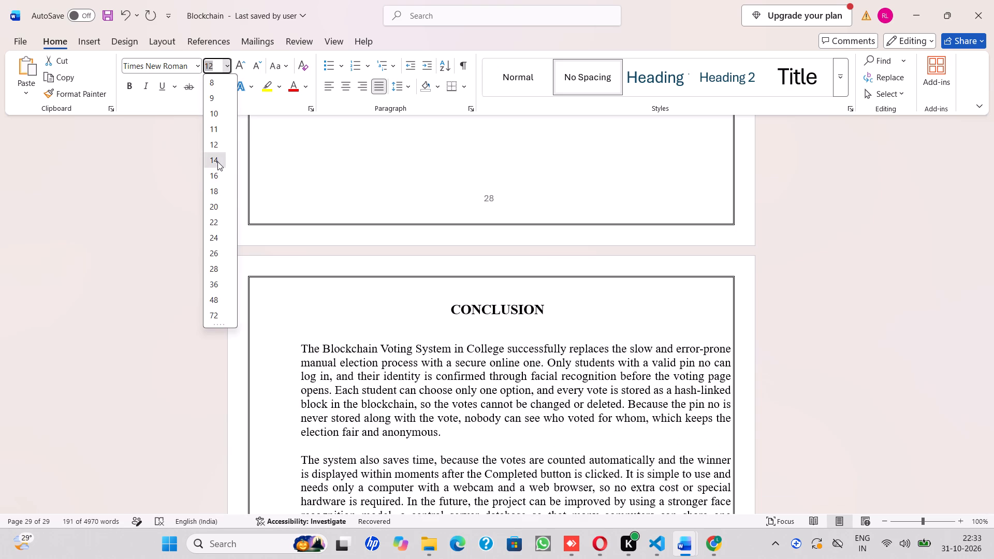
click(463, 447)
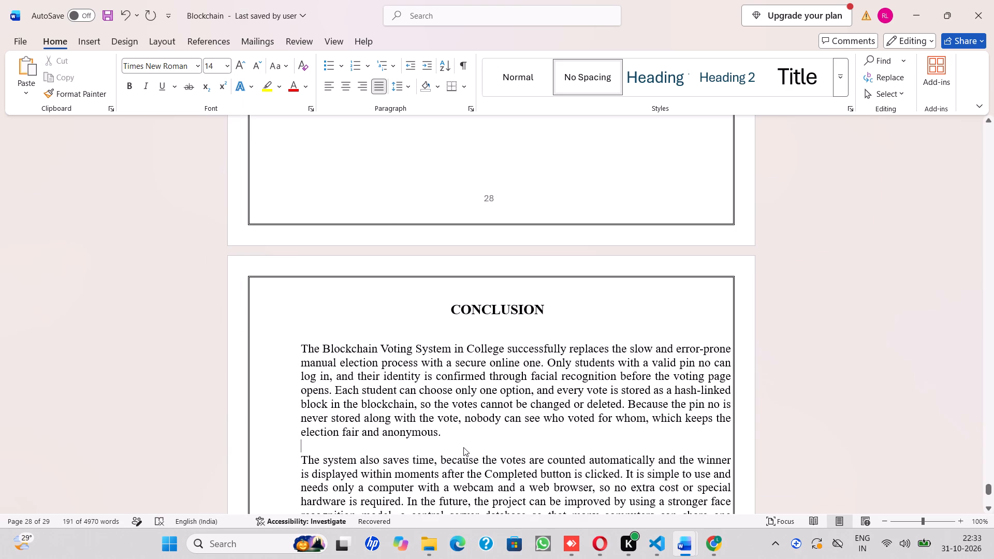
Add blank lines below the conclusion text until the insertion point reaches a new page 30.
triple_click(992, 509)
triple_click(992, 509)
double_click(992, 509)
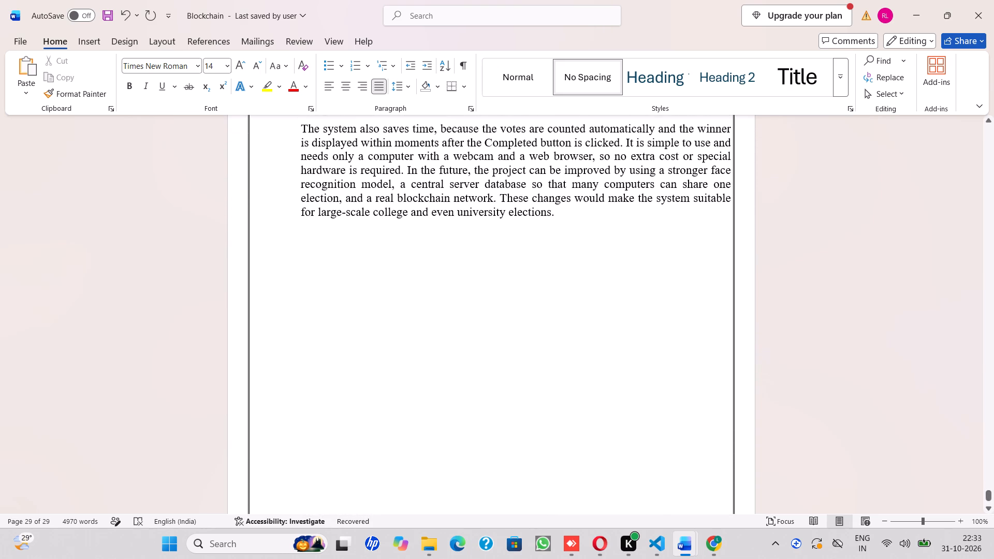
click(300, 263)
key(Return)
key(Return)
key(Return)
key(Return)
key(Return)
key(Return)
key(Return)
key(Return)
key(Return)
key(Return)
key(Return)
key(Return)
key(Return)
key(Return)
key(Return)
key(Return)
key(Return)
key(Return)
key(Return)
key(Return)
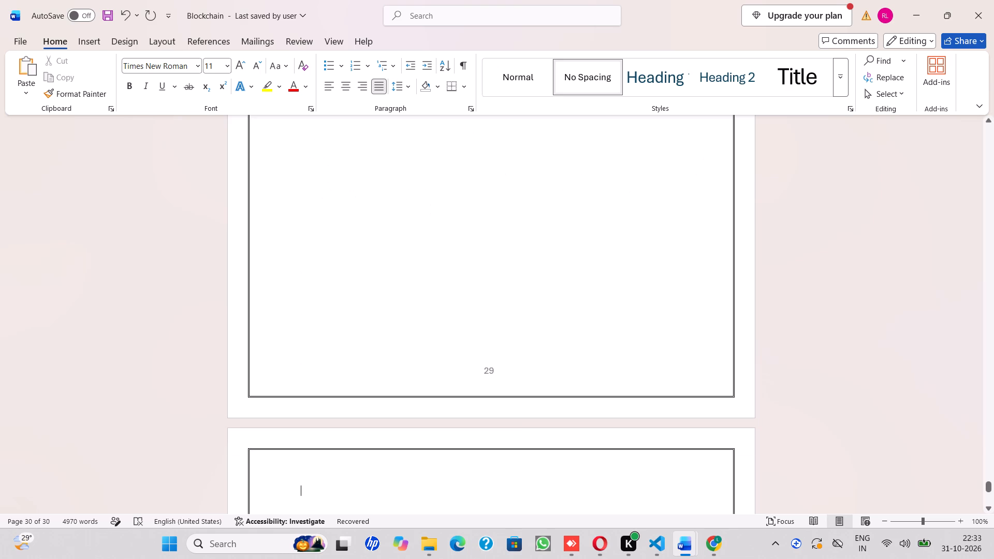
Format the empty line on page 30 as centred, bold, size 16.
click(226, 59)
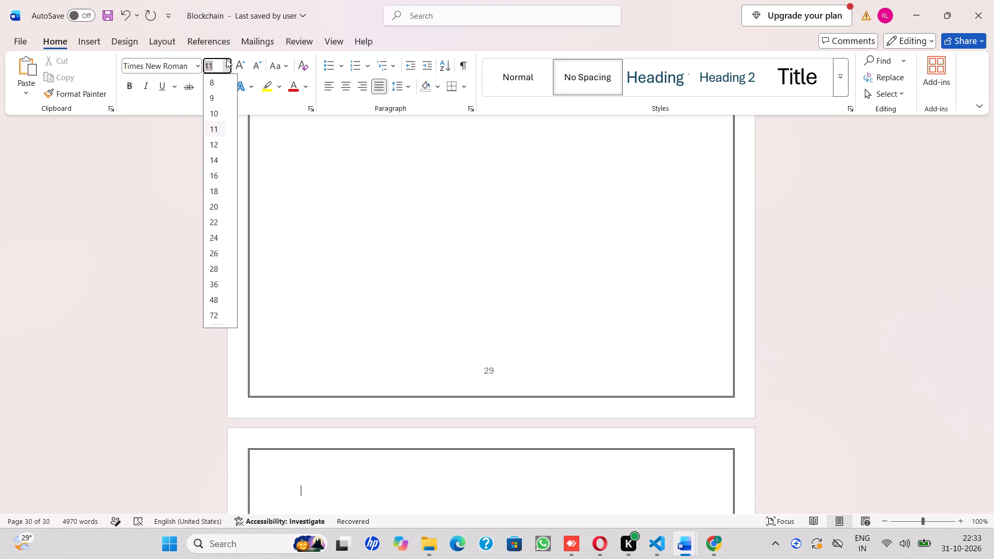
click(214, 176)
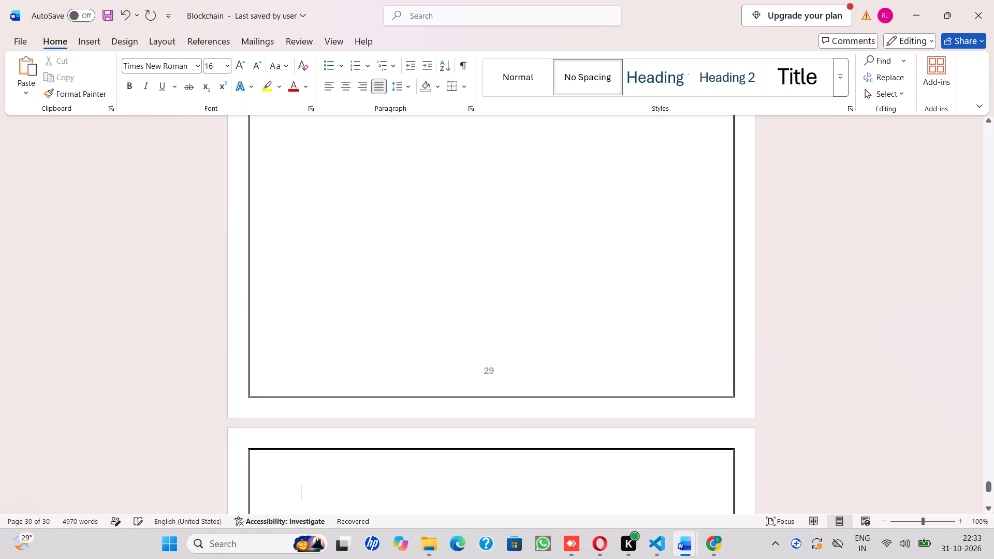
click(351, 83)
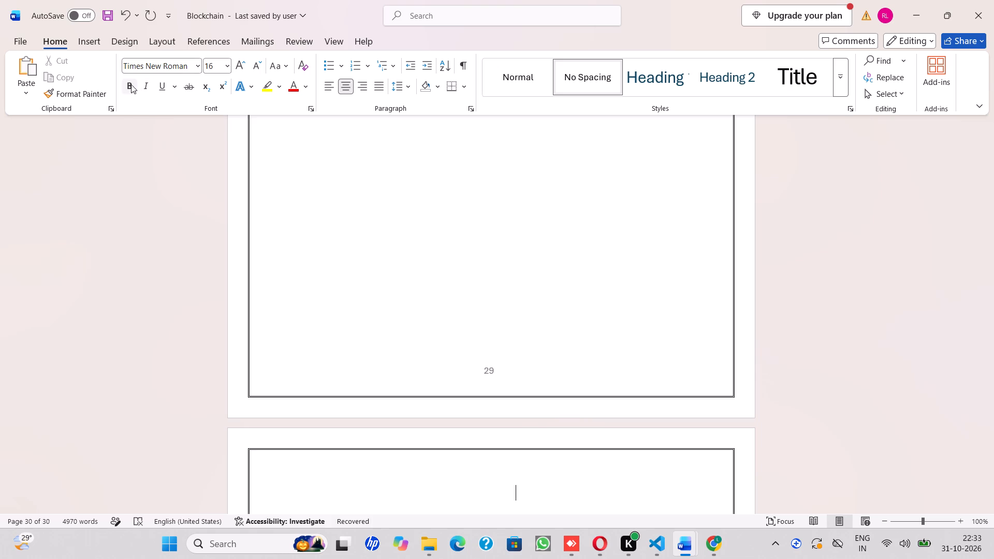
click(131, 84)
Delete the indent and extra blank lines before the insertion point so it sits at the very top of page 30.
key(BackSpace)
key(BackSpace)
key(BackSpace)
key(BackSpace)
key(BackSpace)
Add the centred, bold, size 16 heading "BIBILOGRAPHY" on page 30, with one blank line above it.
click(339, 91)
click(222, 68)
click(227, 68)
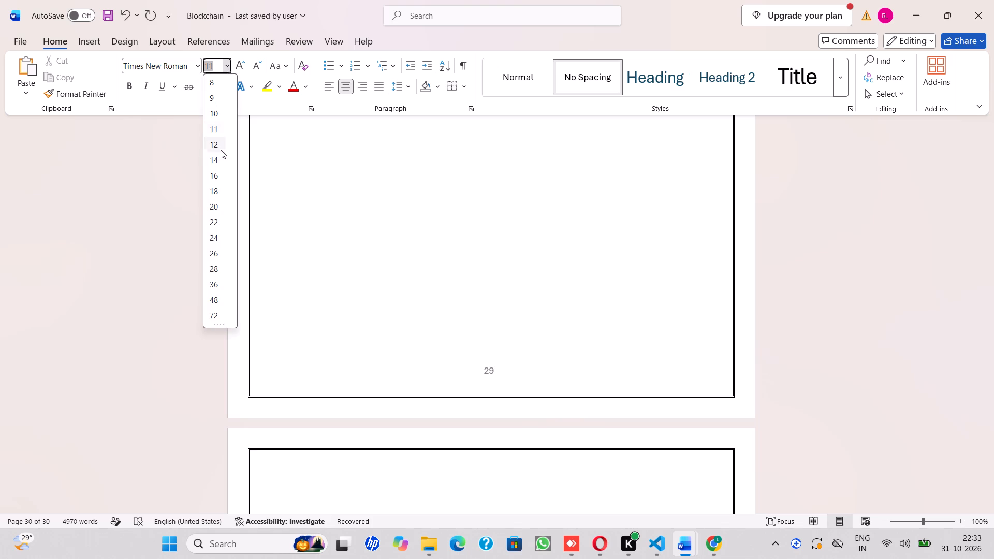
click(215, 172)
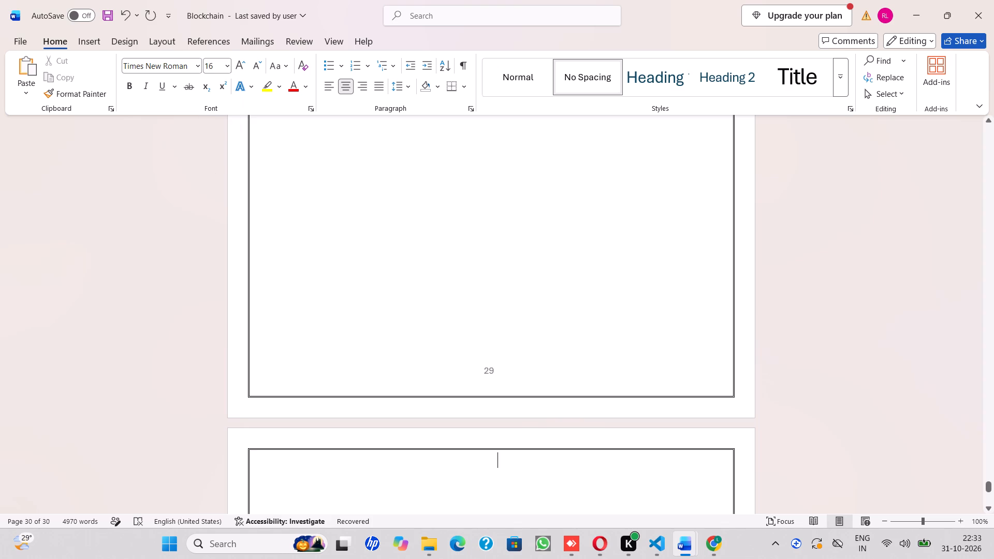
click(133, 80)
key(Return)
text(BIBILOGRAPHY)
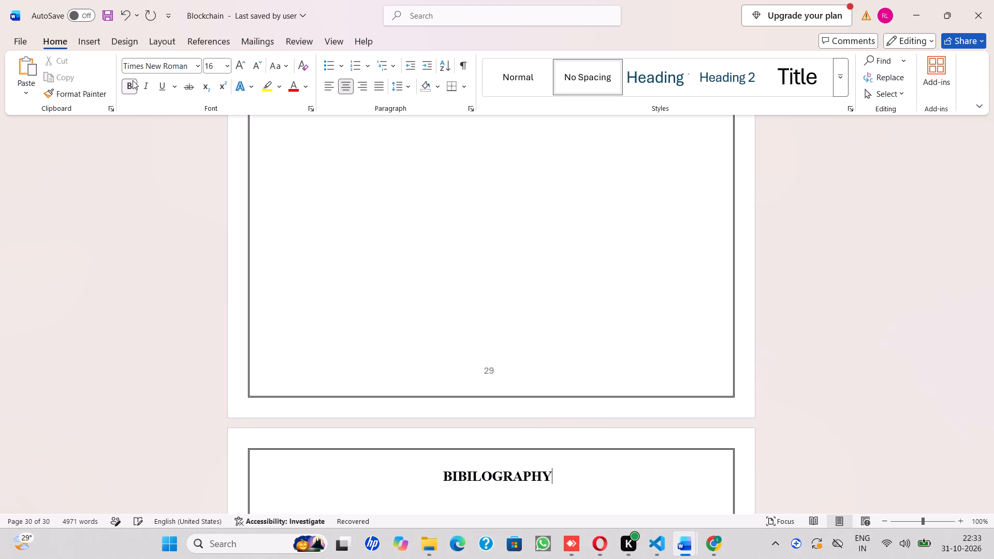
Start a new line below the BIBILOGRAPHY heading, formatted non-bold, justified and size 14.
key(Return)
click(131, 85)
click(386, 85)
click(225, 67)
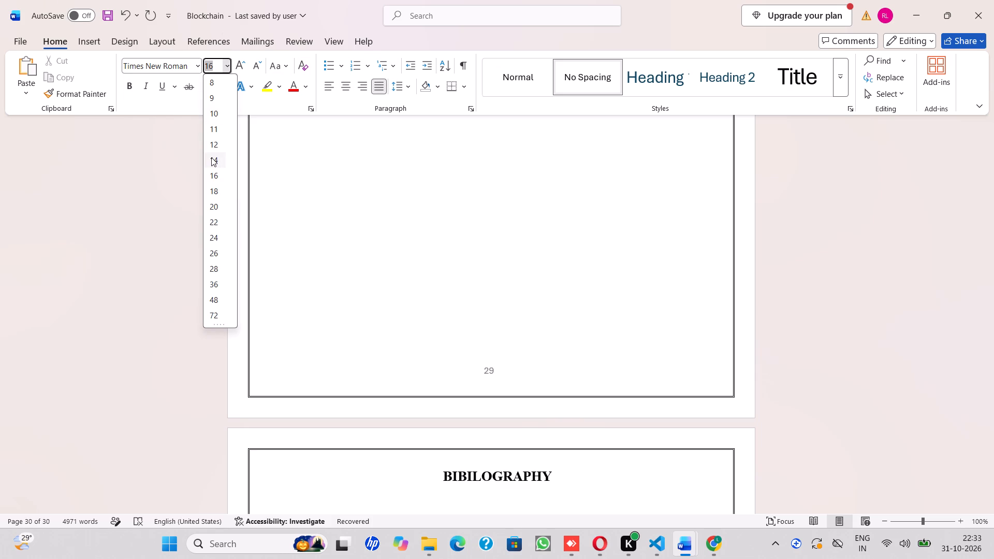
click(212, 160)
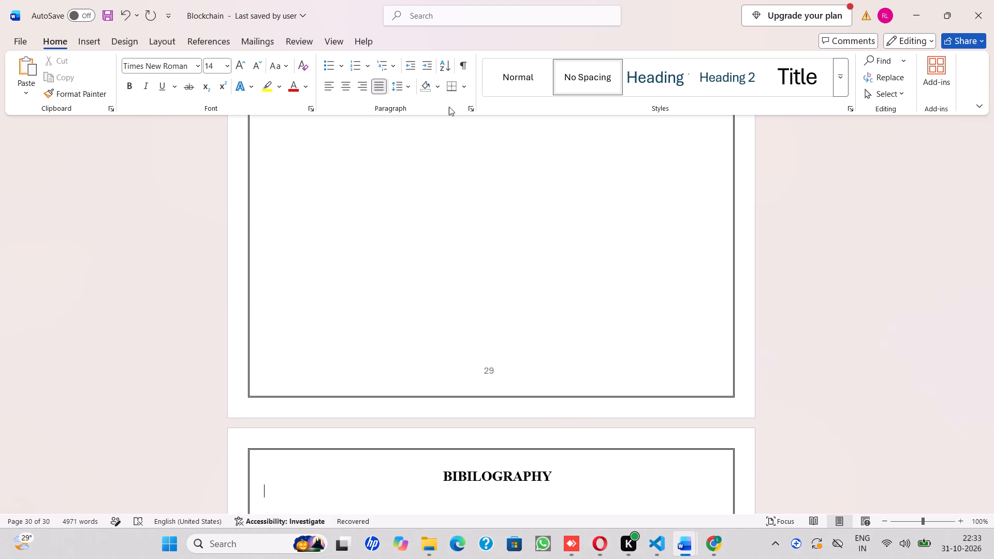
Set the left indentation of the empty line below the BIBILOGRAPHY heading to 1.5 cm.
click(467, 106)
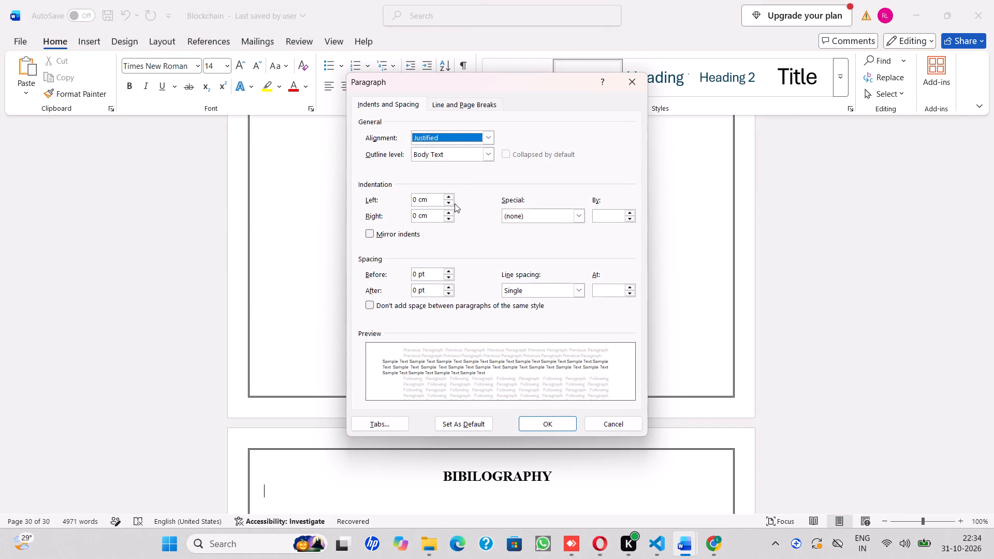
triple_click(452, 203)
triple_click(452, 203)
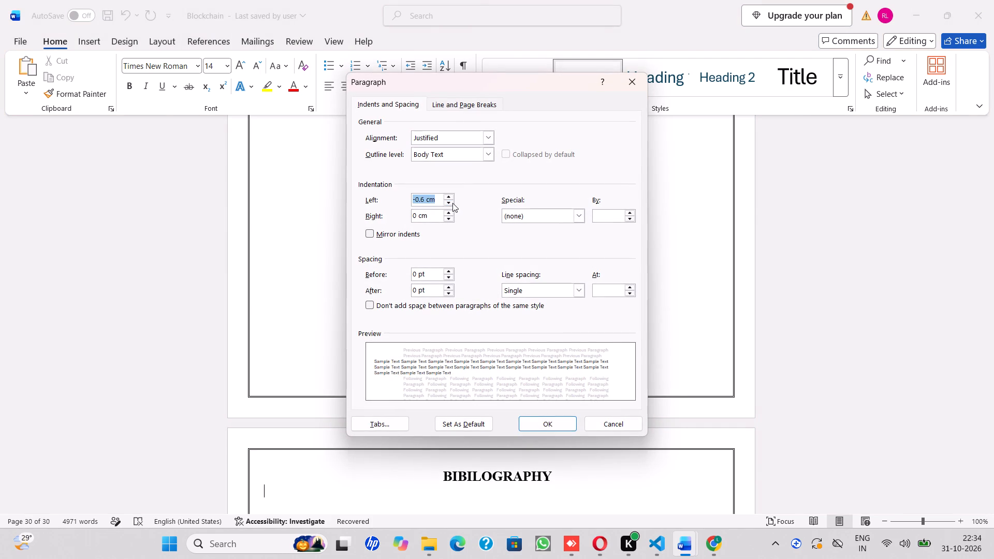
click(452, 203)
triple_click(450, 198)
triple_click(450, 198)
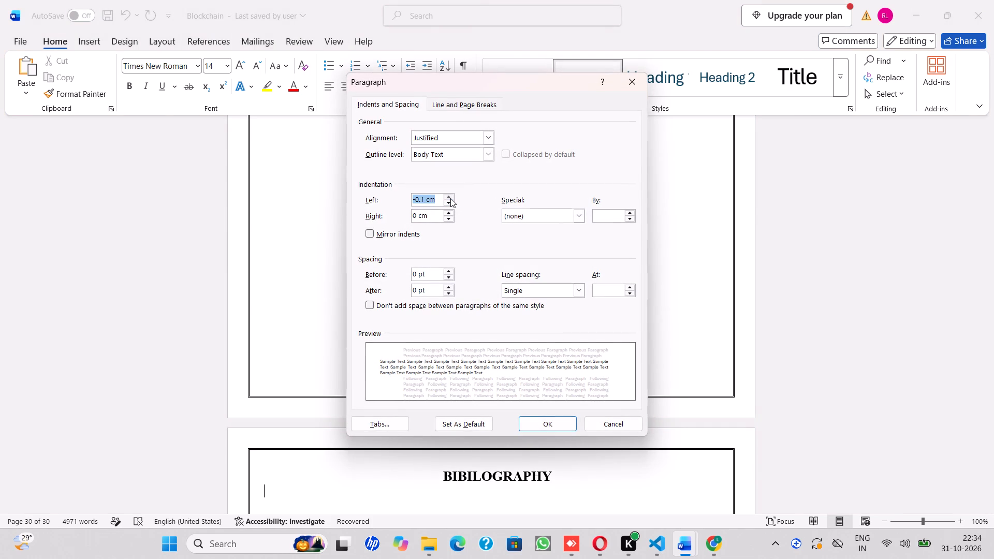
triple_click(450, 198)
triple_click(450, 198)
triple_click(450, 198)
triple_click(450, 198)
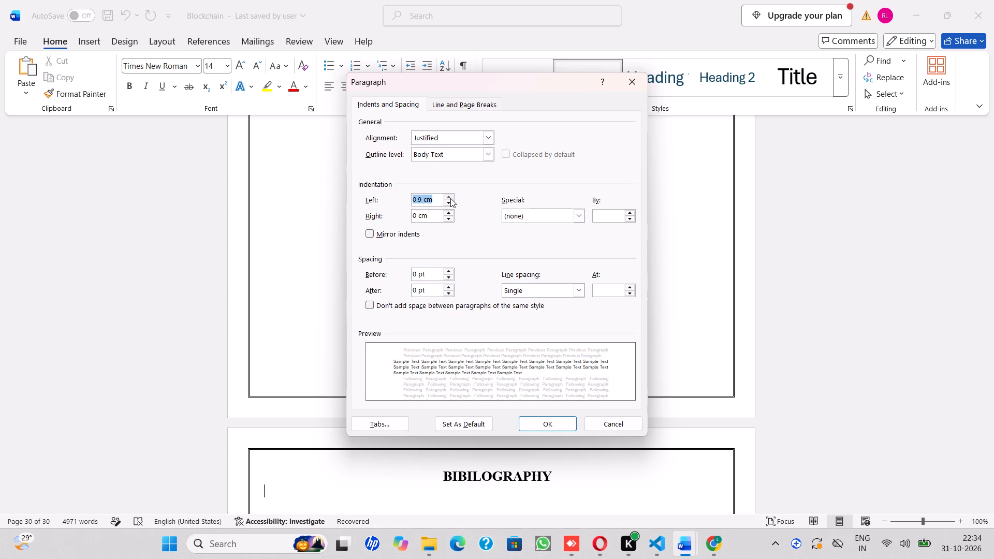
click(450, 198)
click(450, 198)
click(450, 198)
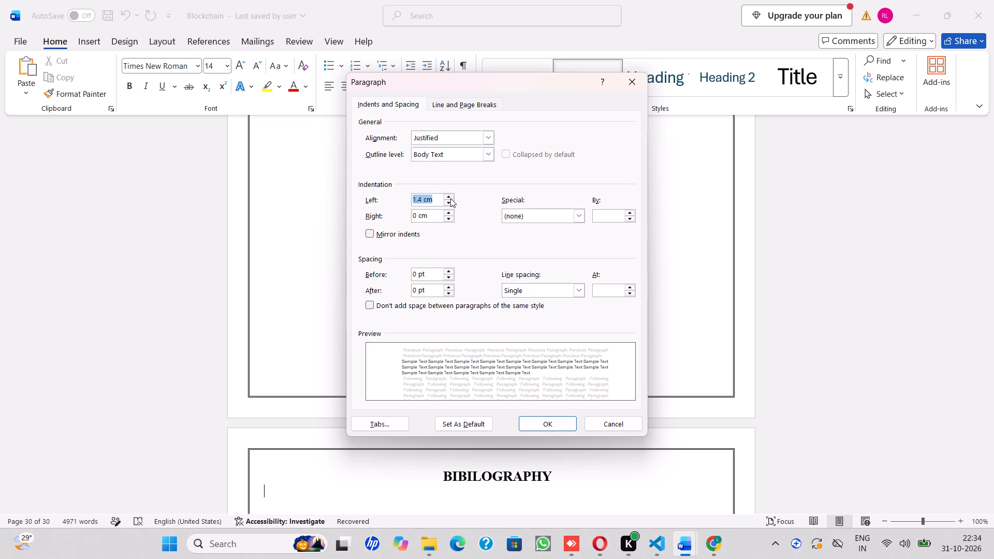
click(450, 196)
click(541, 423)
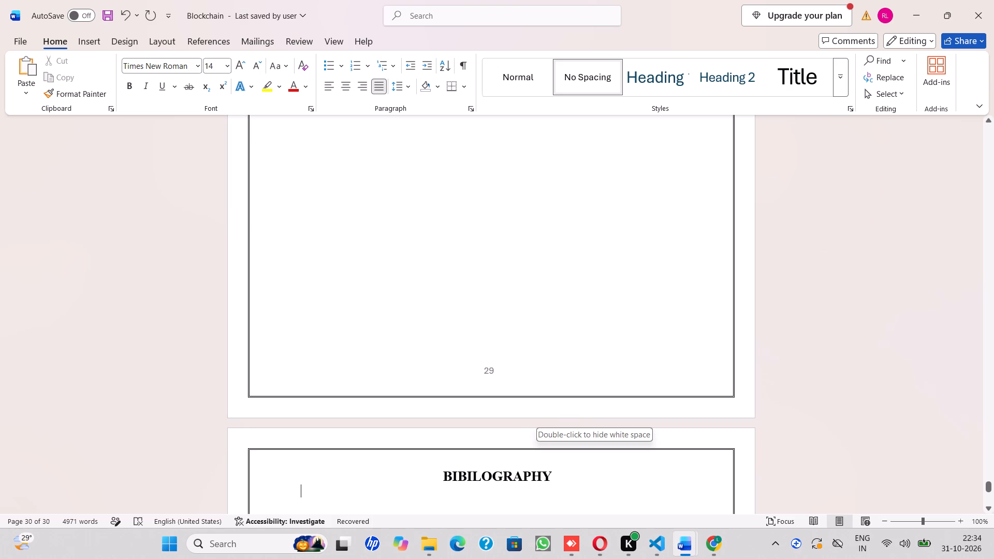
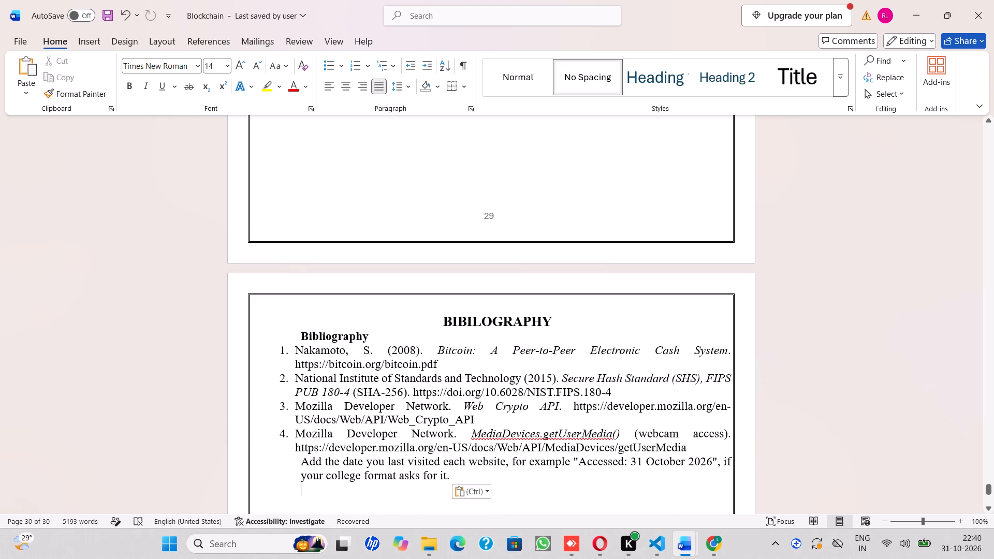
Delete the closing note about adding the date each website was last visited, below the pasted reference list.
click(458, 478)
key(ctrl+BackSpace)
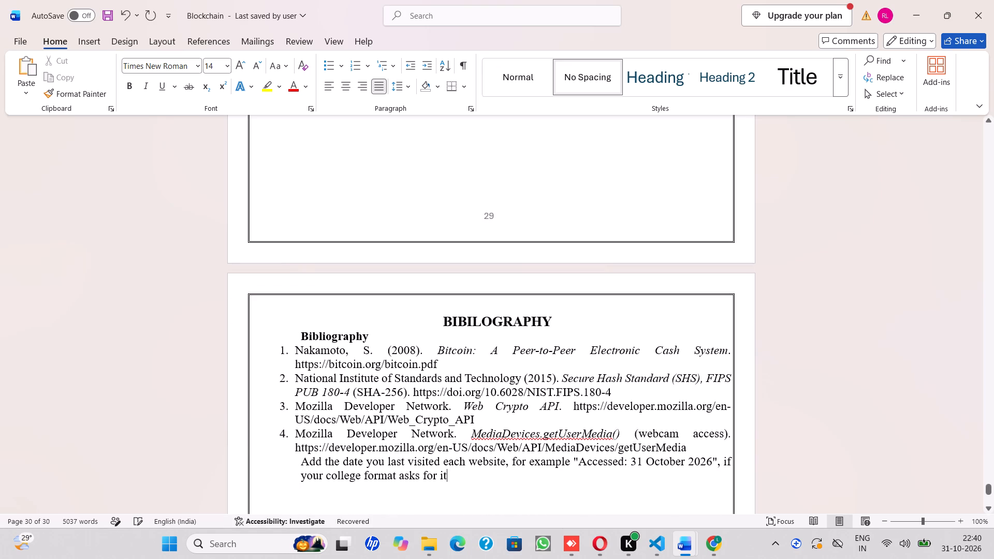
key(ctrl+BackSpace)
key(ctrl+BackSpace)
key(ctrl+BackSpace)
key(ctrl+BackSpace)
key(ctrl+BackSpace)
key(ctrl+BackSpace)
key(ctrl+BackSpace)
key(ctrl+BackSpace)
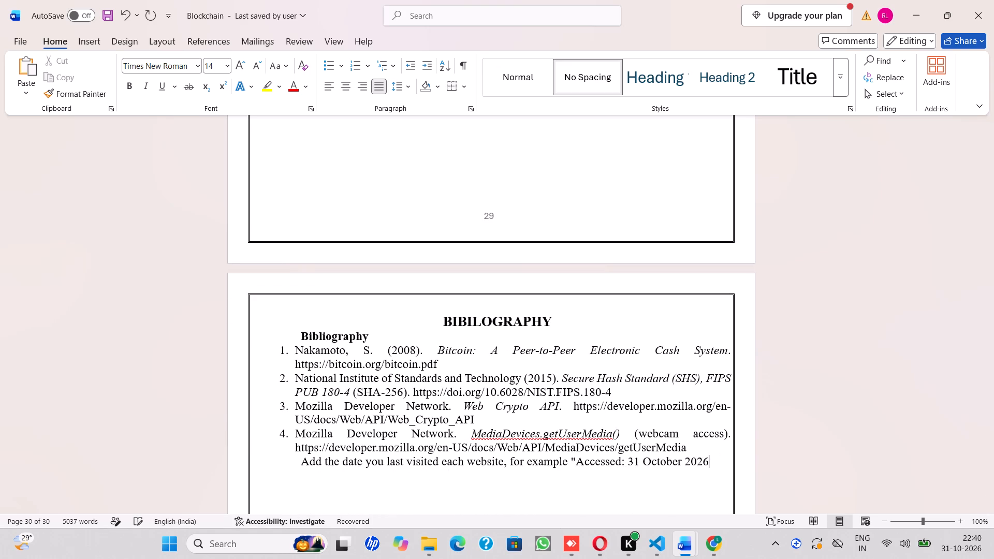
key(ctrl+BackSpace)
key(ctrl+BackSpace)
key(ctrl+BackSpace)
key(ctrl+BackSpace)
key(ctrl+BackSpace)
key(ctrl+BackSpace)
key(ctrl+BackSpace)
key(ctrl+BackSpace)
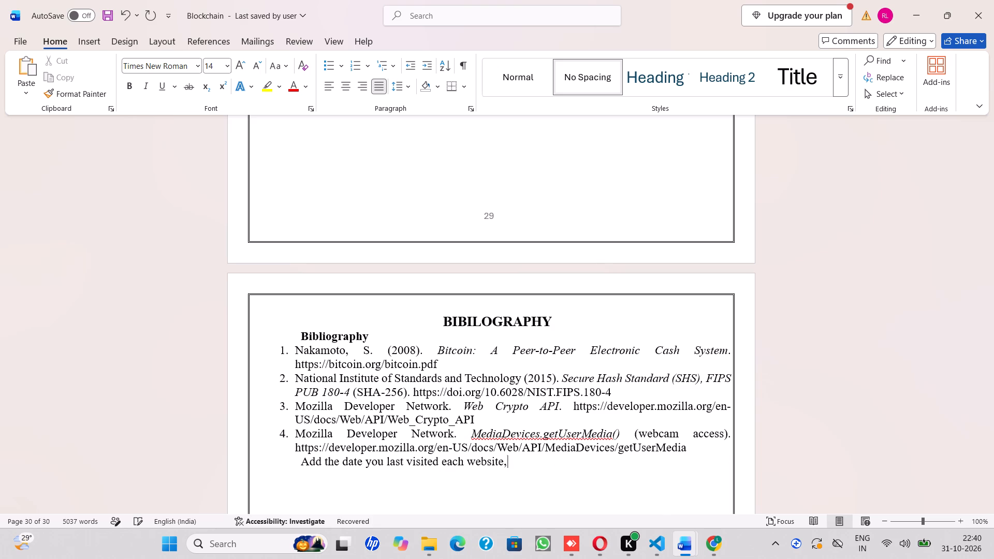
key(ctrl+BackSpace)
key(ctrl+BackSpace)
key(ctrl+BackSpace)
key(ctrl+BackSpace)
key(ctrl+BackSpace)
key(ctrl+BackSpace)
key(ctrl+BackSpace)
key(ctrl+BackSpace)
key(ctrl+BackSpace)
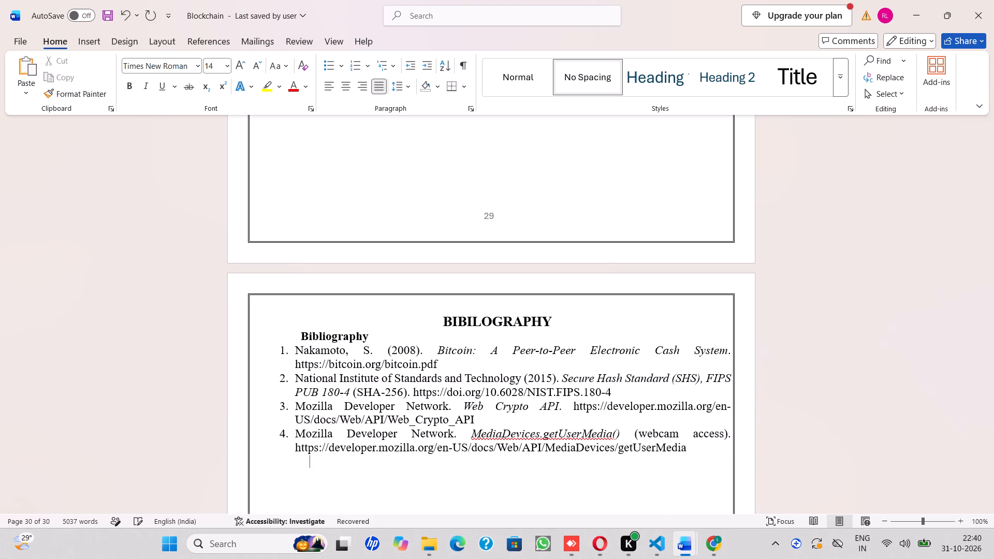
Delete the pasted duplicate title "Bibliography" above the numbered references.
click(369, 335)
key(ctrl+BackSpace)
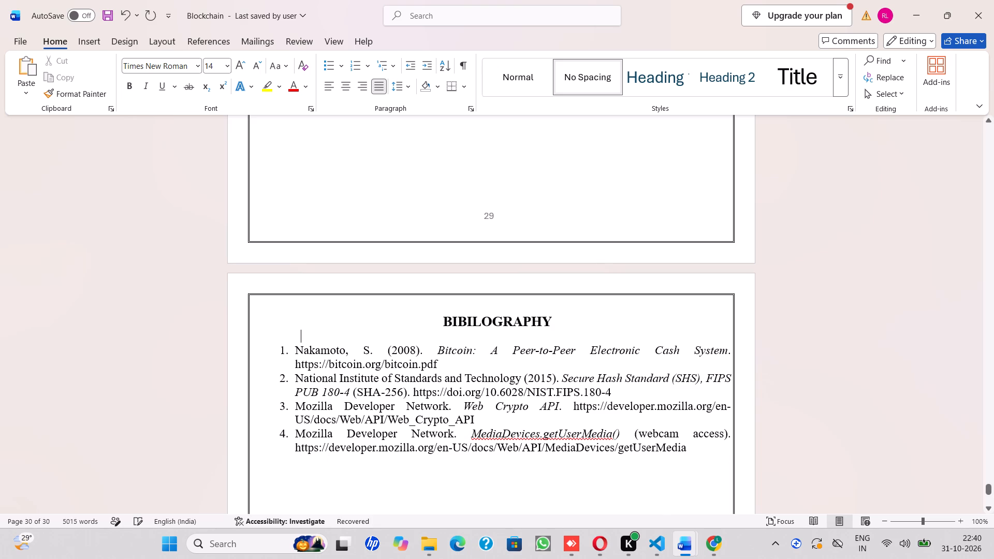
Add blank lines above the numbered references and enter "For more info:" on the second line below the BIBILOGRAPHY heading.
key(space)
key(Return)
key(Return)
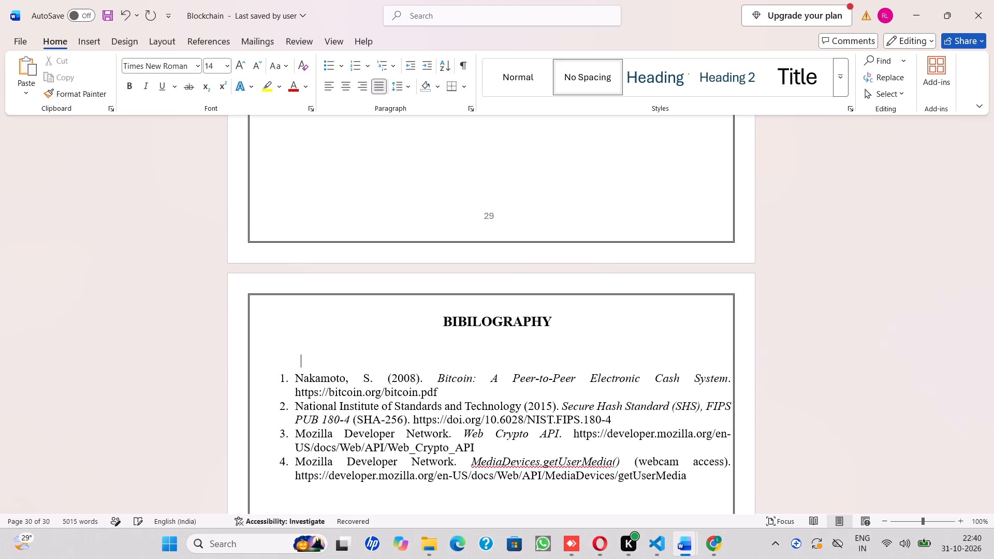
key(Return)
key(Return)
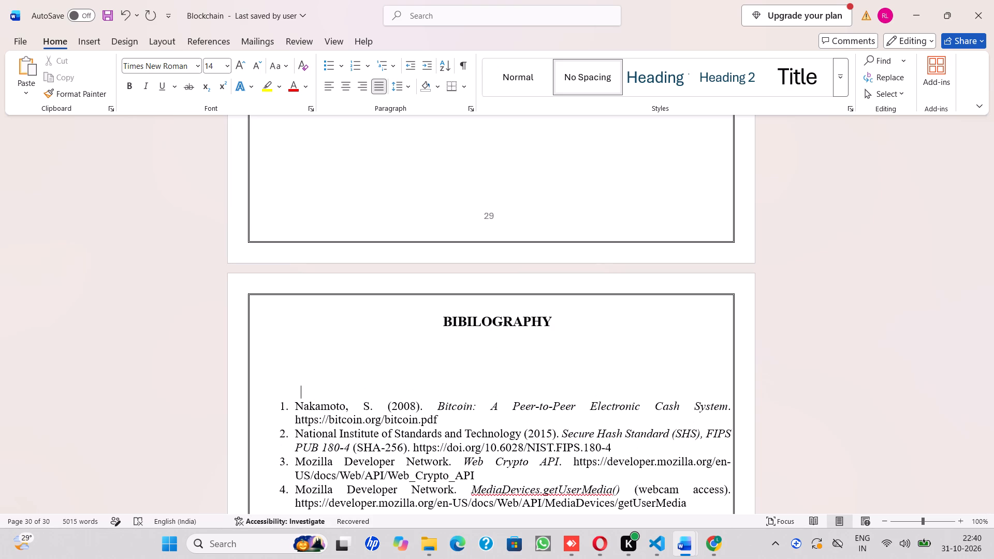
click(325, 349)
key(f)
text(or more info)
key(shift+colon)
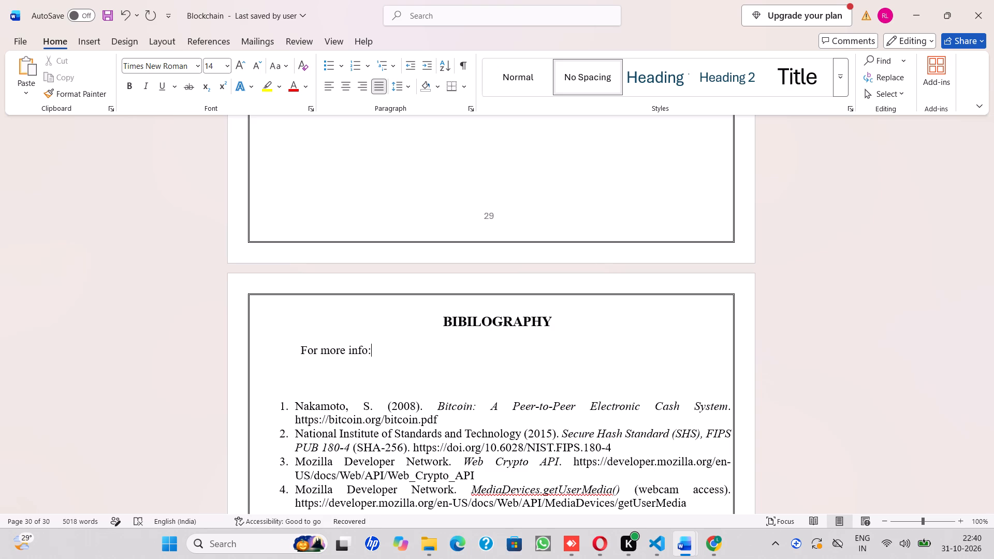
Remove the surplus blank lines between "For more info:" and the numbered references, leaving one.
click(298, 397)
key(BackSpace)
key(BackSpace)
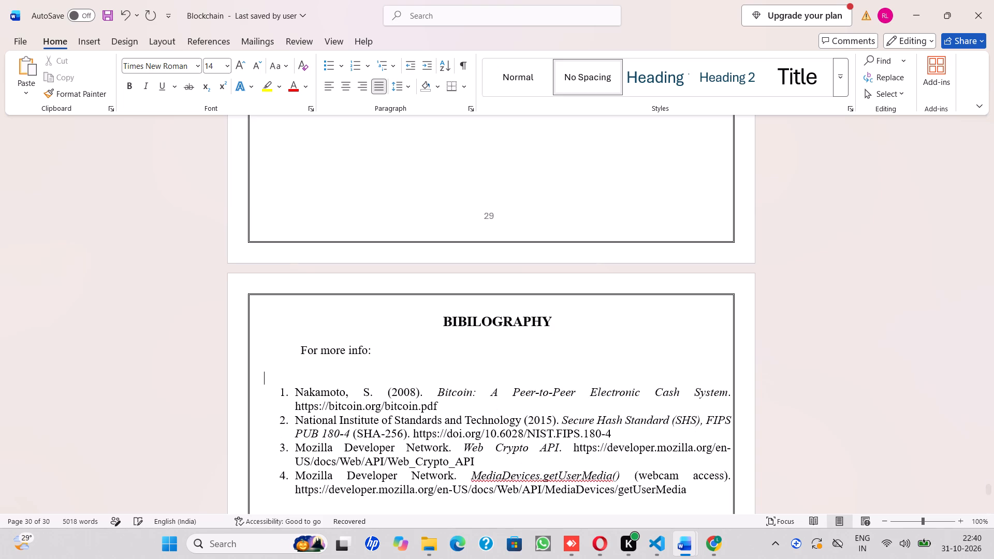
key(BackSpace)
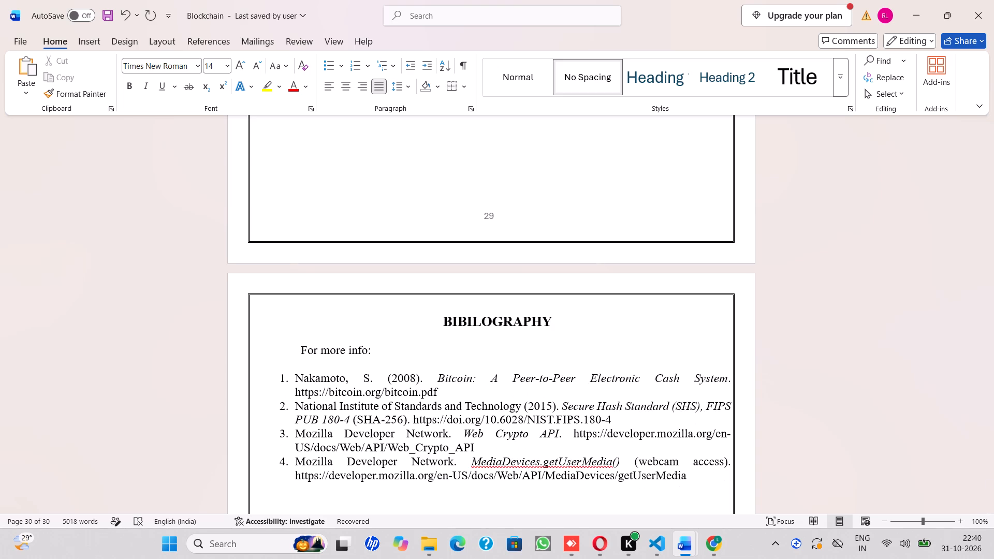
Add blank lines below the last reference until the insertion point reaches the top of a new page 31.
click(525, 493)
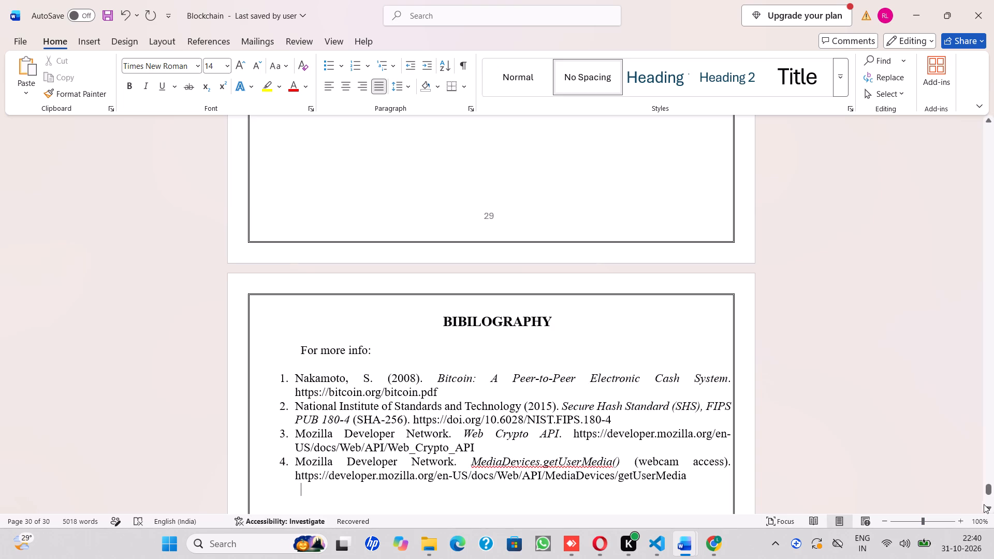
triple_click(988, 508)
click(988, 508)
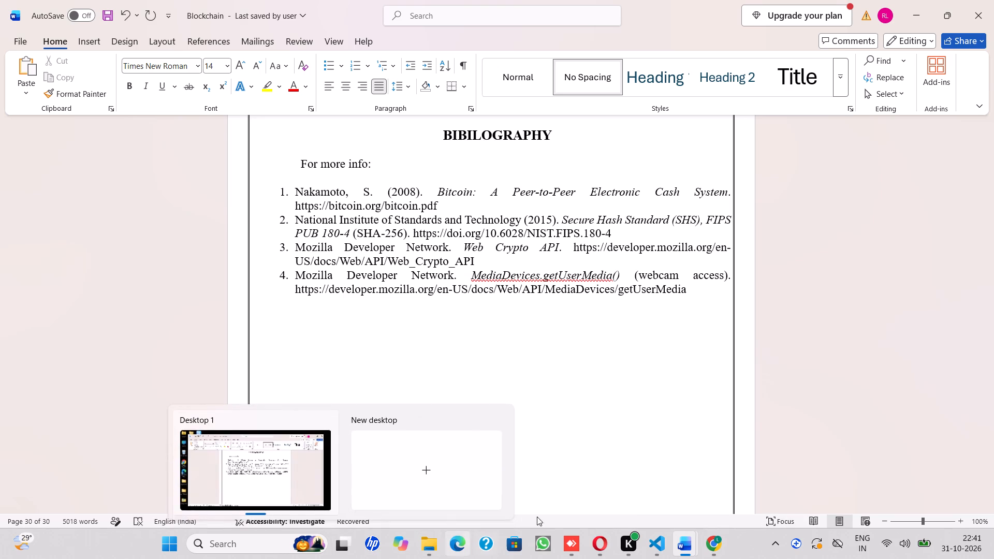
key(Return)
key(Return)
key(Return)
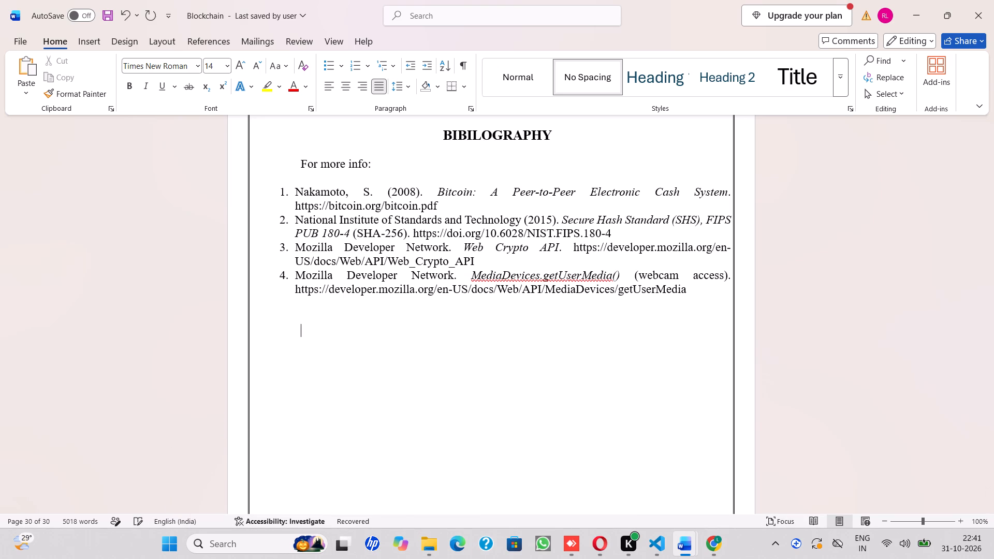
key(Return)
key(Return)
key(Return)
key(Return)
key(Return)
key(Return)
key(Return)
key(Return)
key(Return)
key(Return)
key(Return)
key(Return)
key(Return)
key(Return)
key(Return)
key(Return)
key(Return)
key(Return)
key(Return)
key(Return)
key(Return)
key(Return)
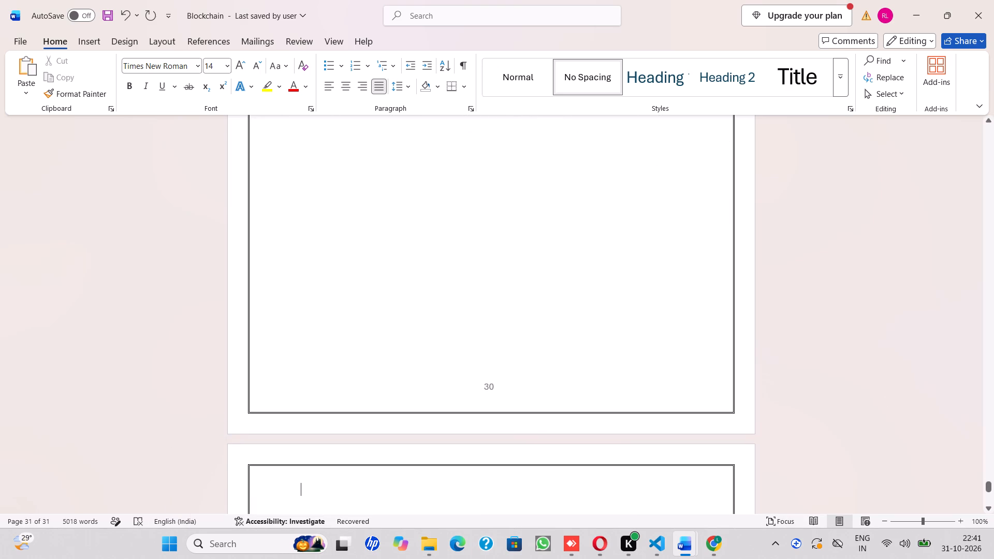
Add fifteen blank lines in font size 20 from the top of page 31 towards the middle of the page.
double_click(988, 508)
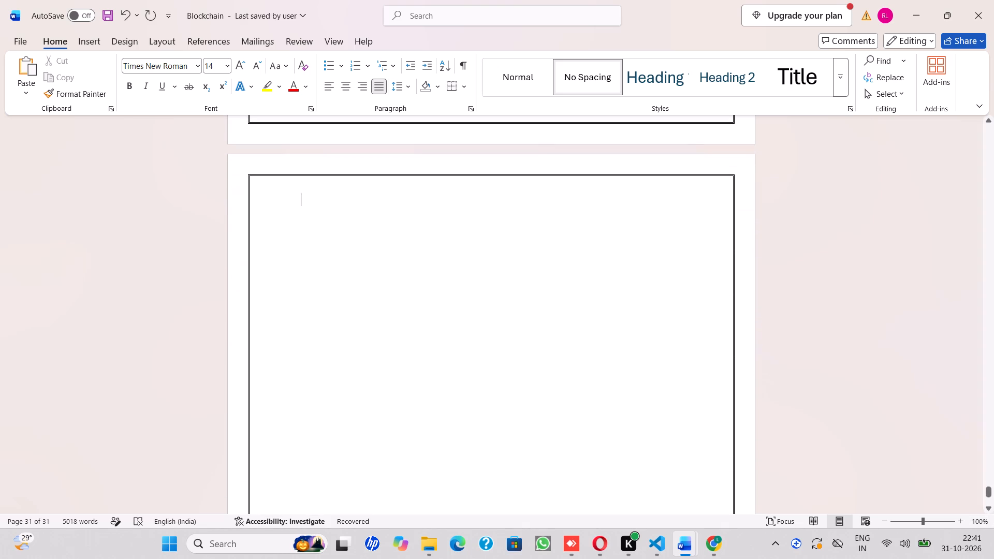
drag(231, 64, 226, 65)
click(226, 65)
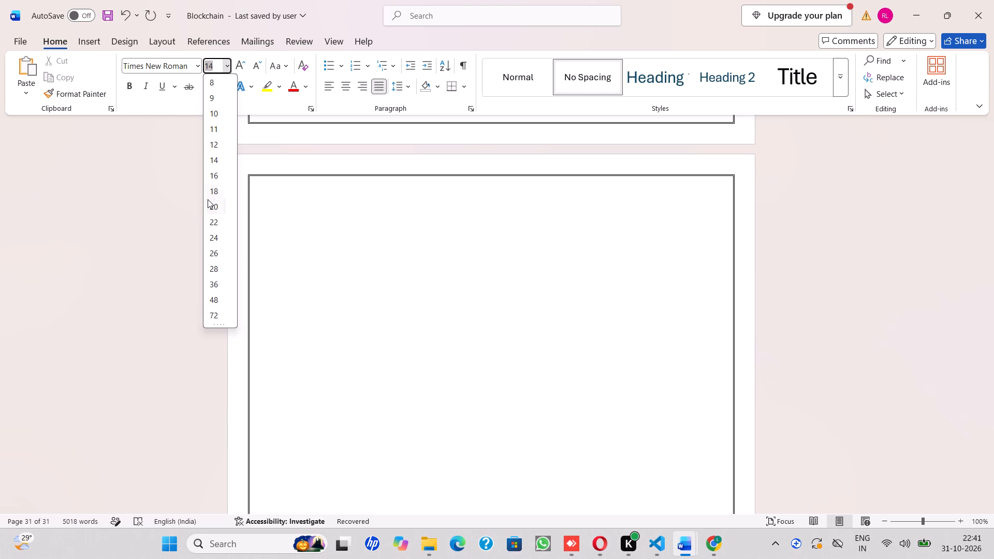
click(208, 199)
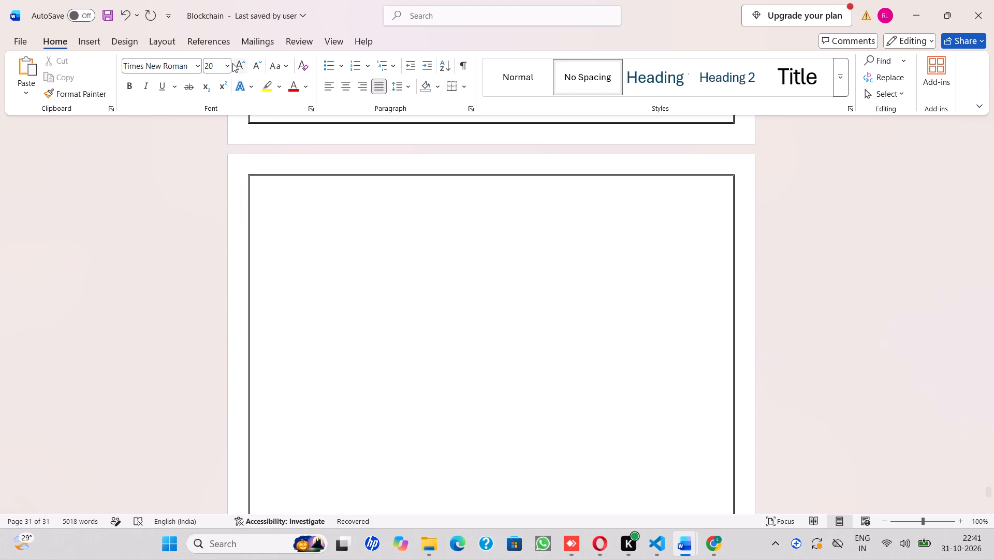
key(Return)
key(Return)
key(Return)
key(Return)
key(Return)
key(Return)
key(Return)
key(Return)
key(Return)
key(Return)
key(Return)
key(Return)
key(Return)
key(Return)
key(Return)
Enter "THANK YOU" in capitals on the last blank line of page 31.
triple_click(986, 507)
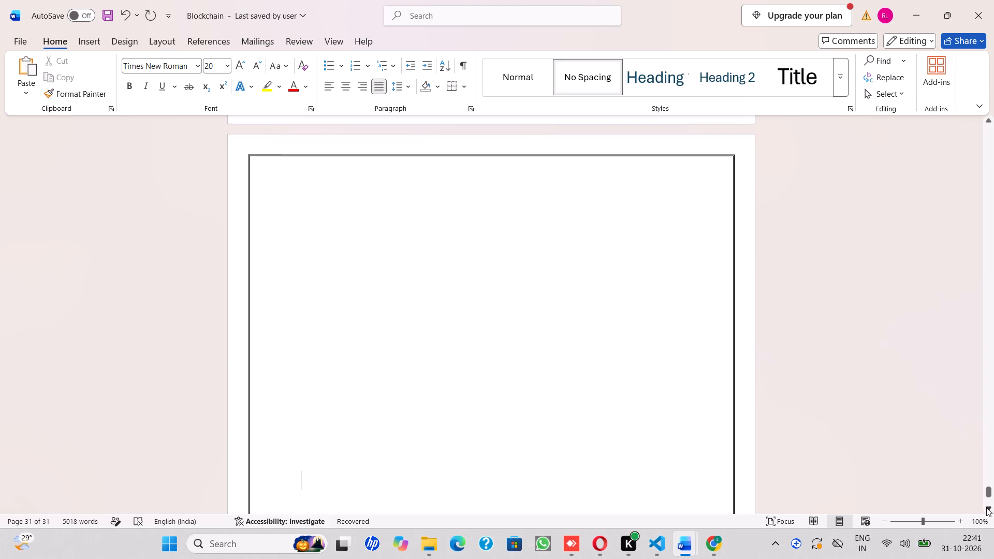
click(986, 507)
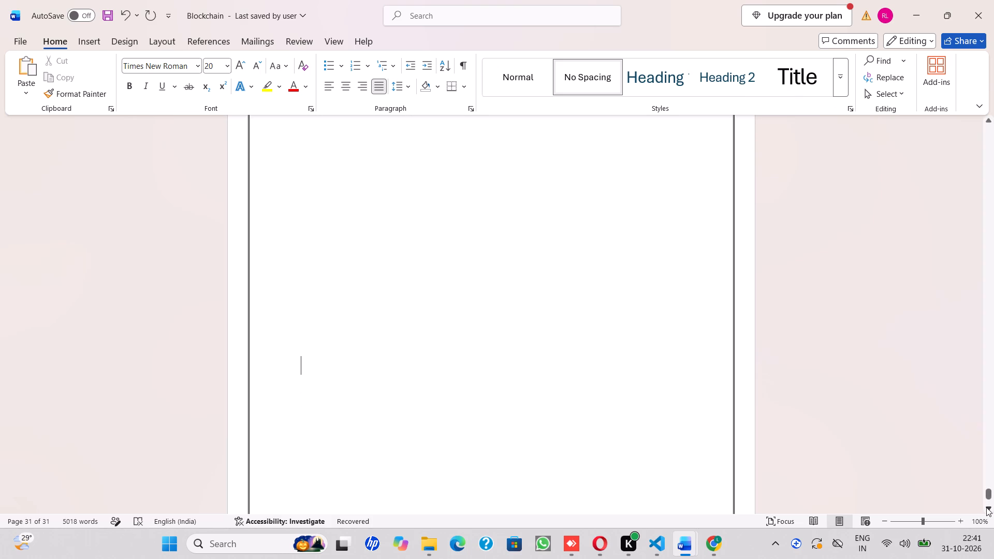
key(t)
text(HA)
text(NK YOU)
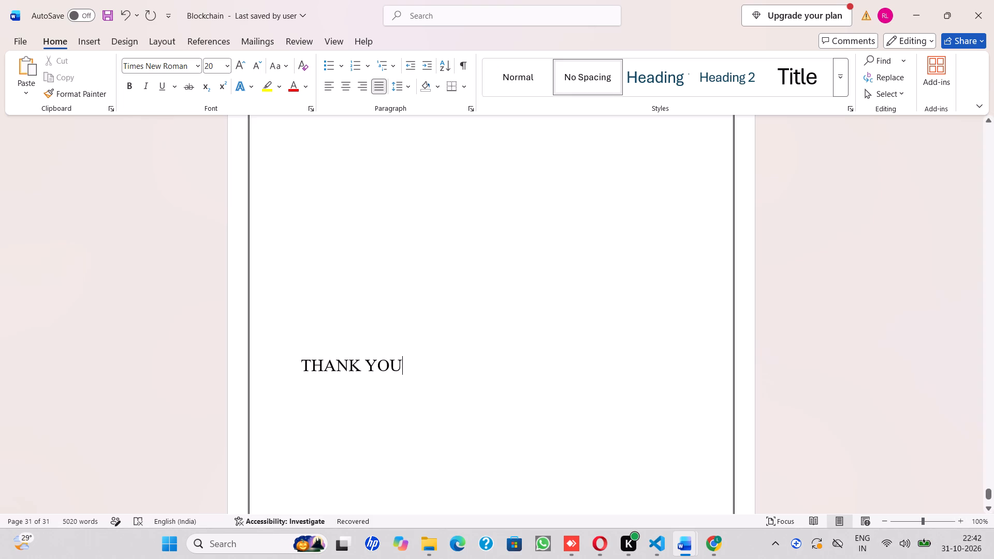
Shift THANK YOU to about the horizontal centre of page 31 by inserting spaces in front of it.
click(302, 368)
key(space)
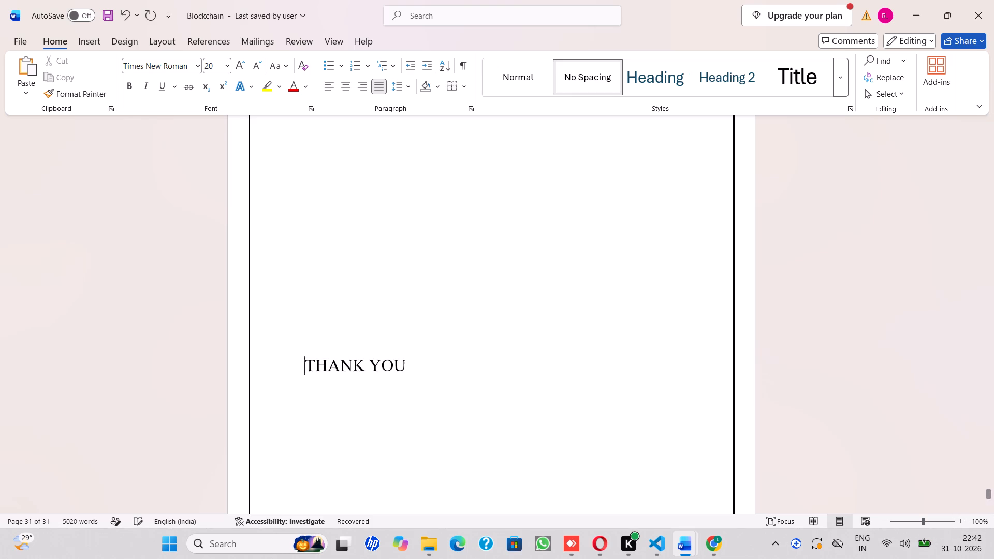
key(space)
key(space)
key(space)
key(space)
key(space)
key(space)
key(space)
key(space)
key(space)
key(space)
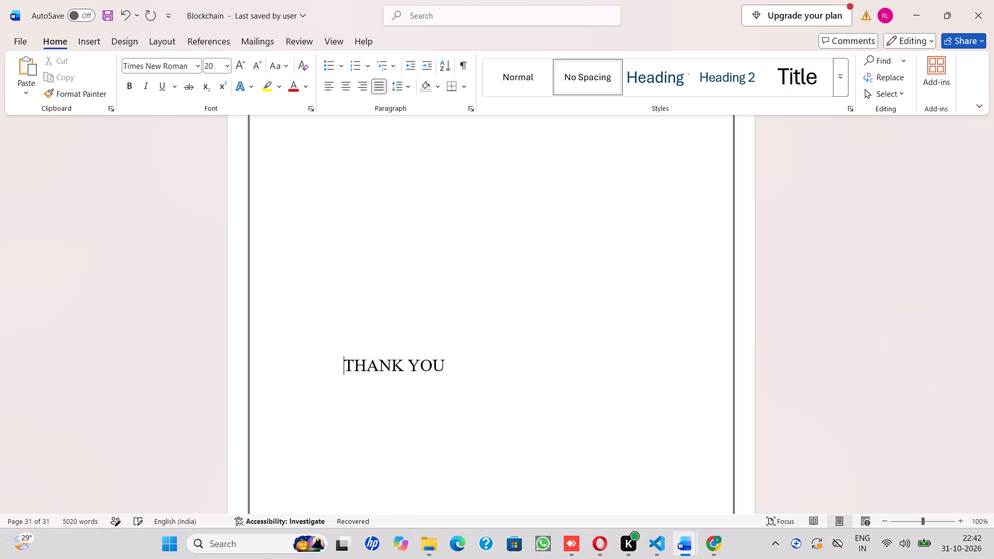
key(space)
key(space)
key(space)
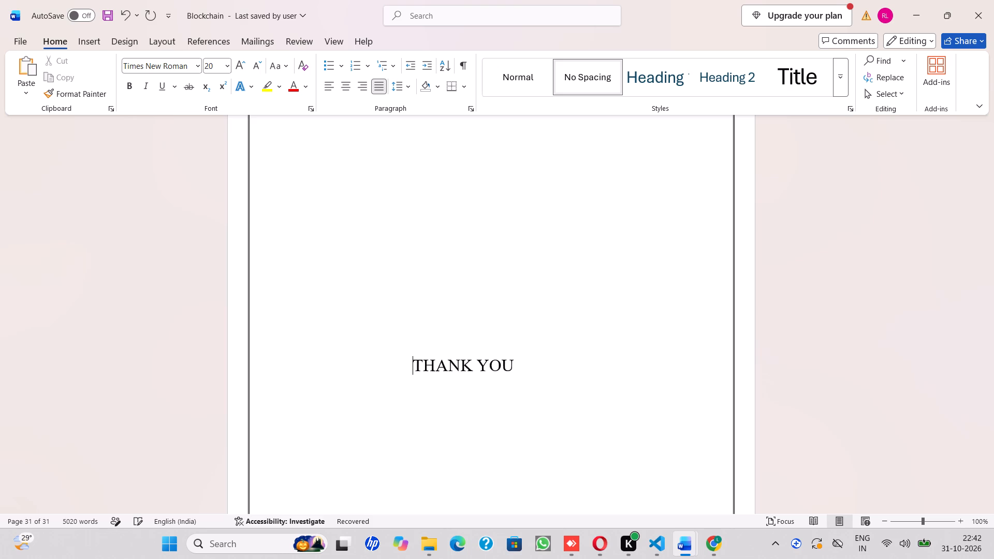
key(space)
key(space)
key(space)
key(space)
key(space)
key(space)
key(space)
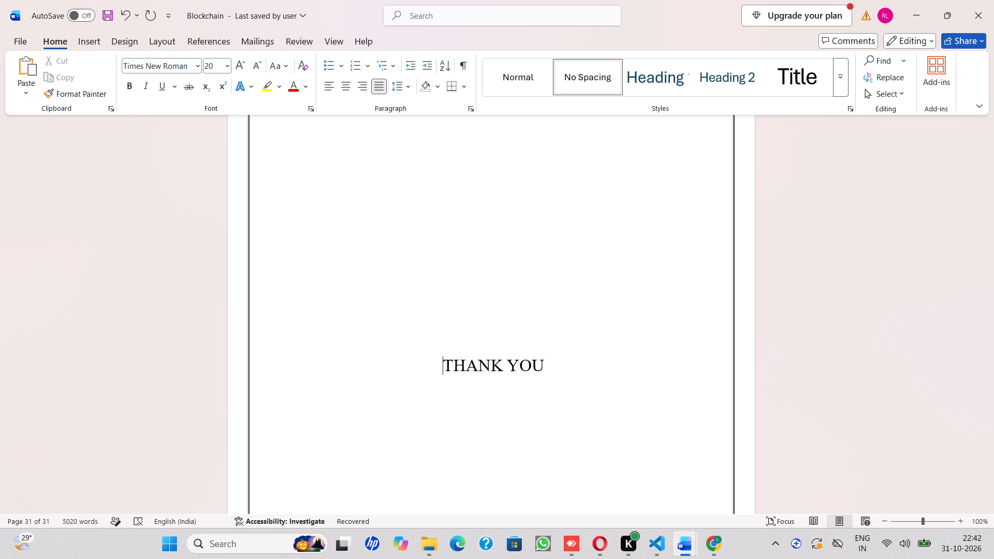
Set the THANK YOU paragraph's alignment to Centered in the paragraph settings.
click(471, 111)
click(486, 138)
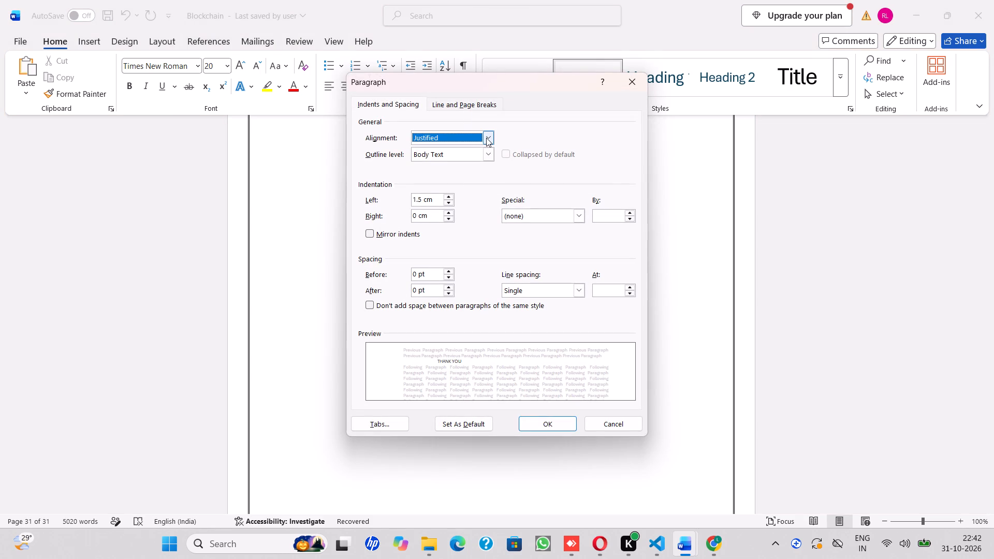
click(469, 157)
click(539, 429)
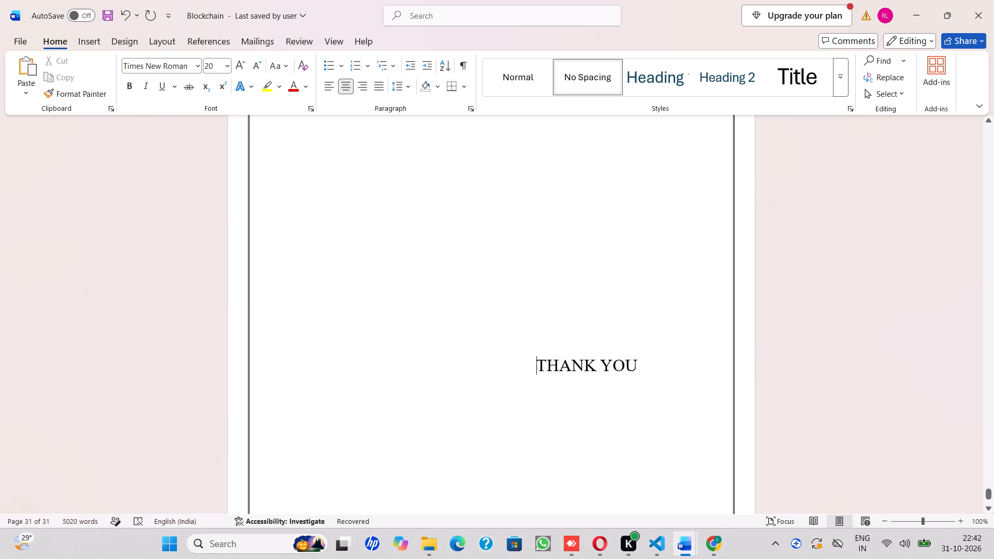
Remove the leading spaces and the indent before THANK YOU, along with several blank lines above it.
click(465, 106)
key(BackSpace)
key(BackSpace)
key(BackSpace)
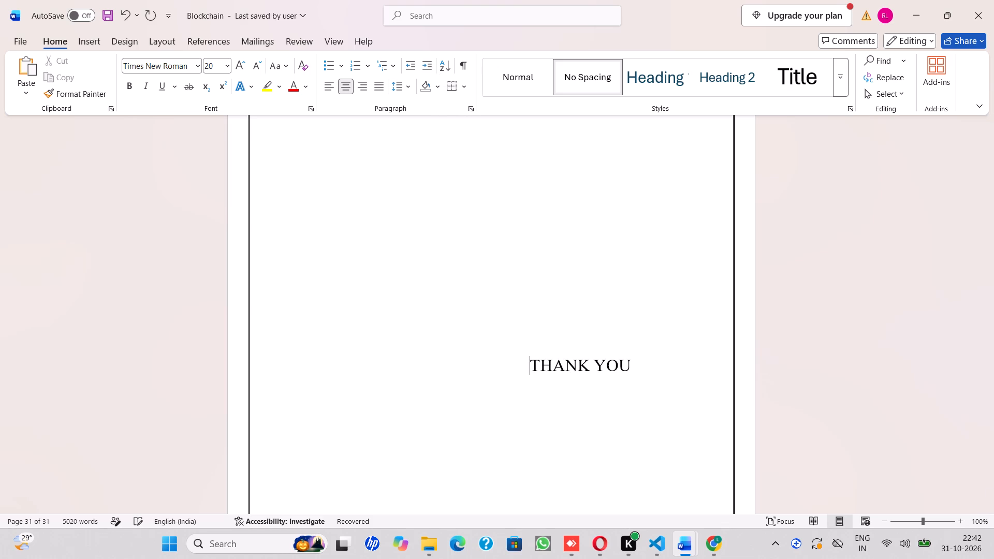
key(BackSpace)
key(BackSpace)
key(BackSpace)
key(BackSpace)
key(BackSpace)
key(BackSpace)
key(BackSpace)
key(BackSpace)
key(BackSpace)
key(BackSpace)
key(BackSpace)
key(BackSpace)
key(BackSpace)
key(BackSpace)
key(BackSpace)
key(BackSpace)
key(BackSpace)
key(BackSpace)
key(BackSpace)
key(BackSpace)
key(BackSpace)
key(BackSpace)
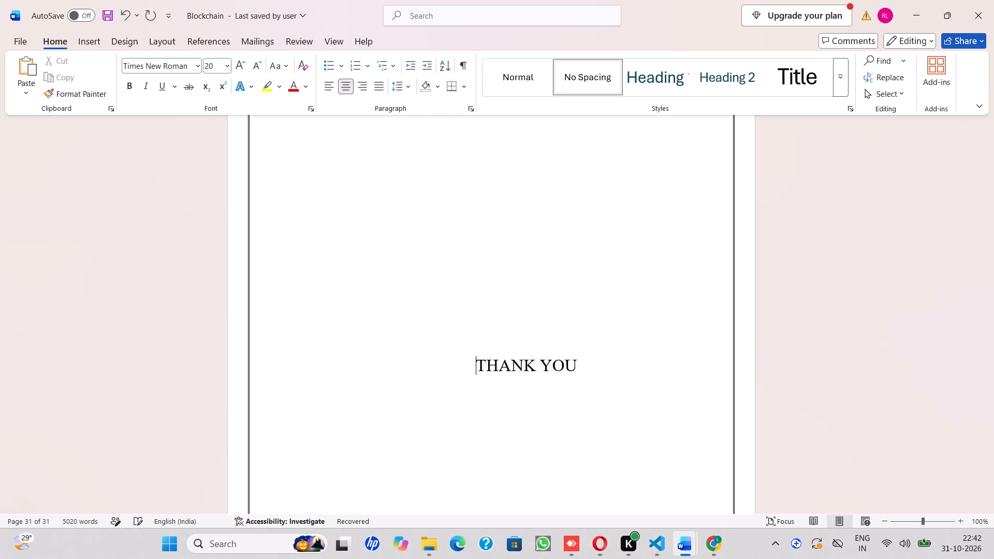
key(BackSpace)
key(BackSpace)
key(BackSpace)
key(BackSpace)
key(BackSpace)
key(BackSpace)
key(BackSpace)
key(BackSpace)
key(BackSpace)
key(BackSpace)
key(BackSpace)
key(BackSpace)
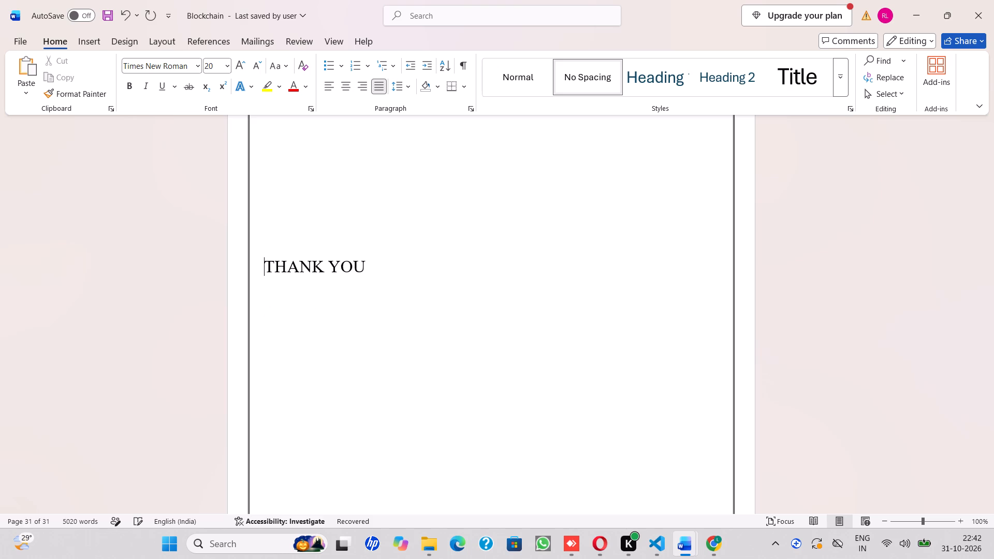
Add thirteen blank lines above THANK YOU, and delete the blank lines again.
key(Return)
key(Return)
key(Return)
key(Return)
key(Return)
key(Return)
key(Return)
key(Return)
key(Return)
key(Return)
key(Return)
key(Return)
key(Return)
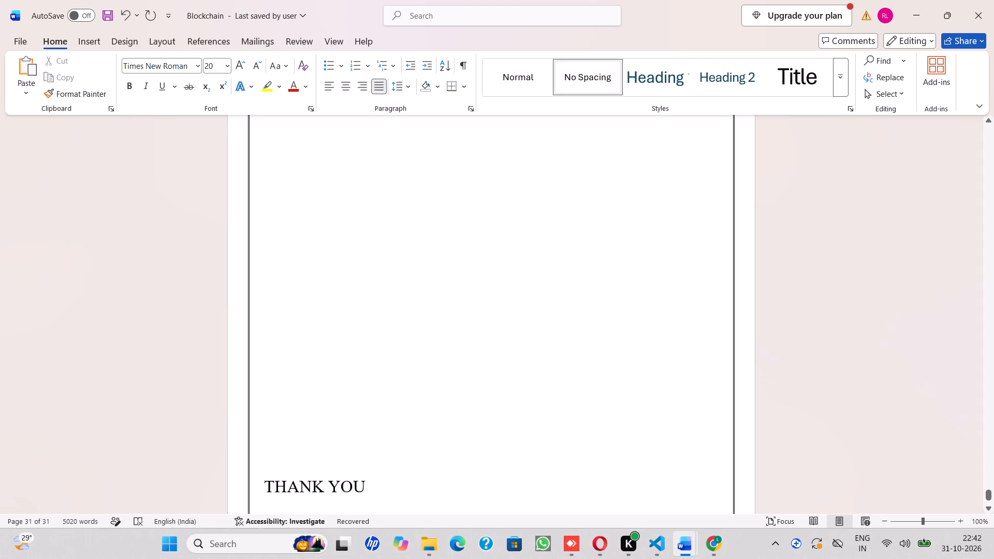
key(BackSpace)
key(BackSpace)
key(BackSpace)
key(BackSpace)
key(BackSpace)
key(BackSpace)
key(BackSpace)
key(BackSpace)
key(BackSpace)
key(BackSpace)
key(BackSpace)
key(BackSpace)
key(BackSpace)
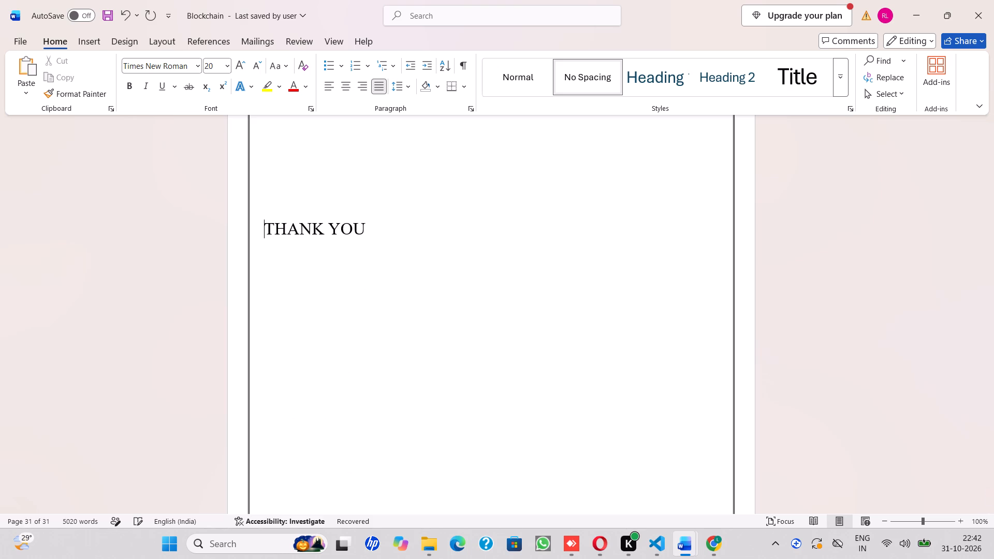
Insert five blank lines above THANK YOU to bring it down to around the middle of page 31.
key(Return)
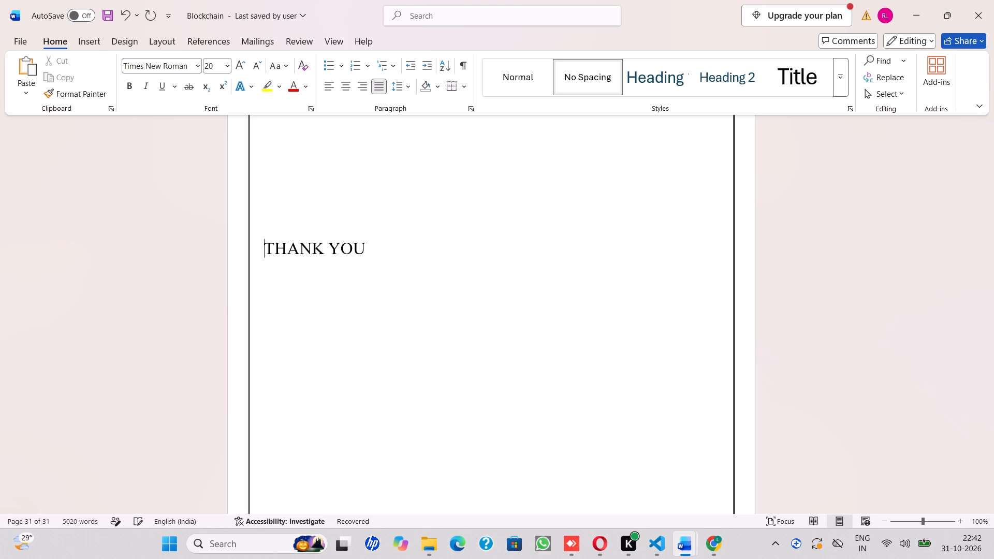
key(Return)
key(Return)
key(Return)
key(Return)
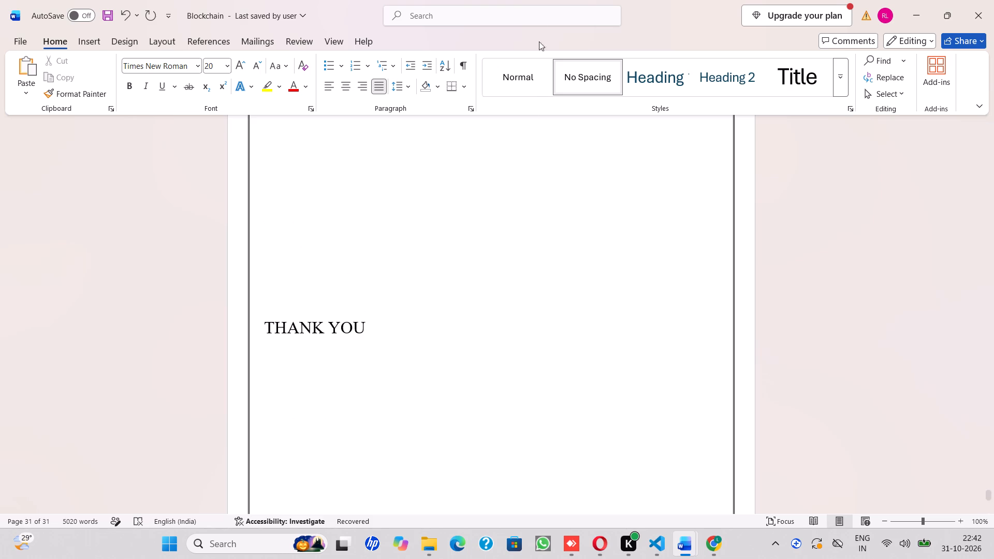
Centre the THANK YOU line horizontally on the page.
click(338, 89)
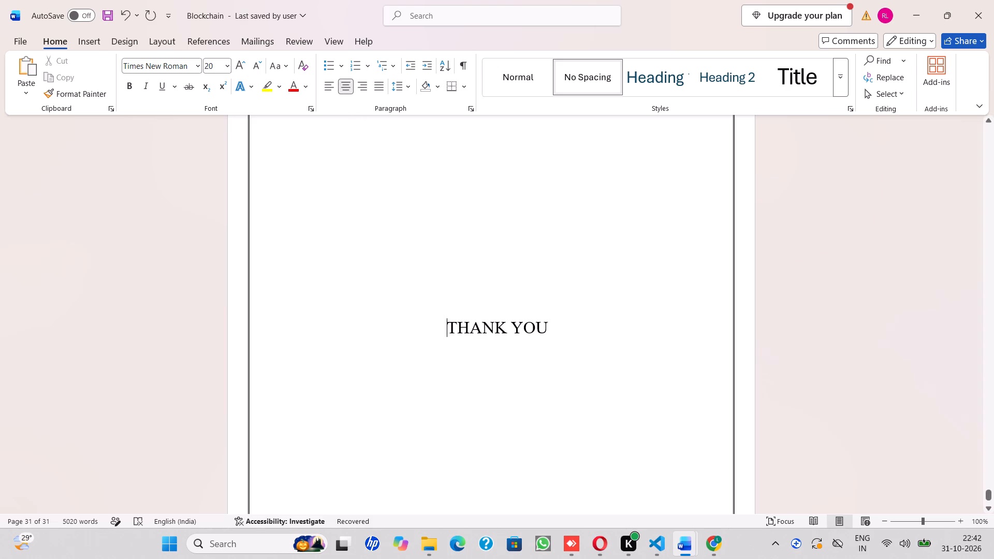
Set the font size of THANK YOU to 48.
drag(441, 325, 593, 335)
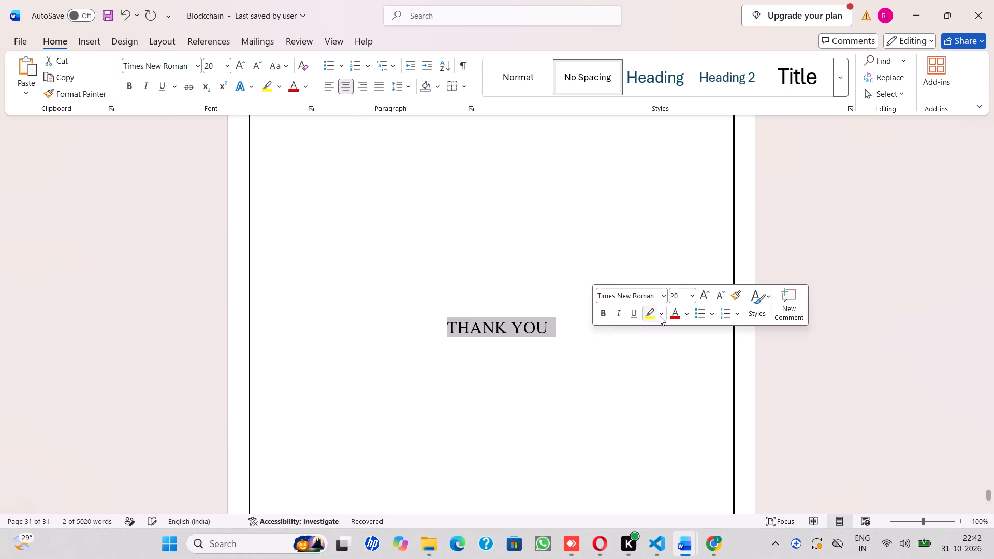
click(689, 297)
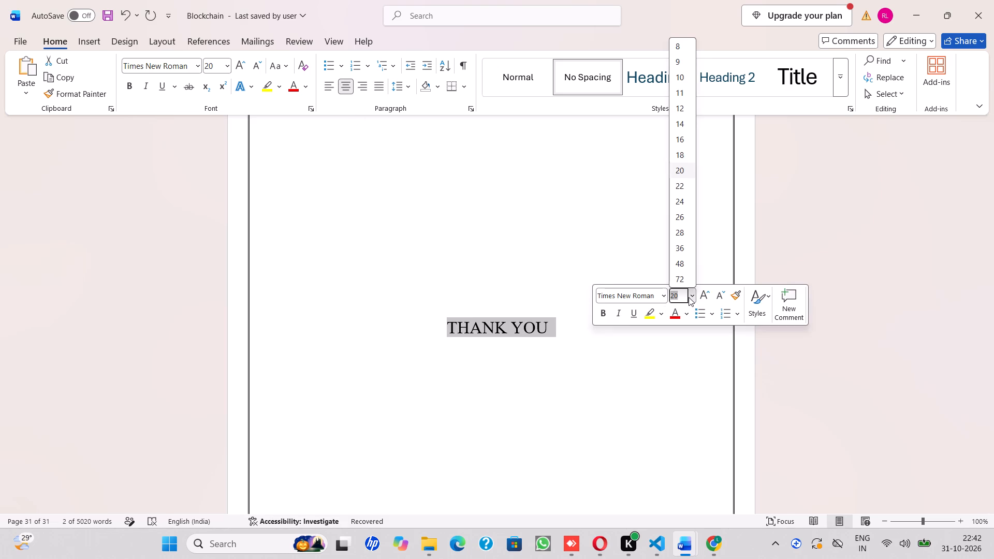
click(681, 269)
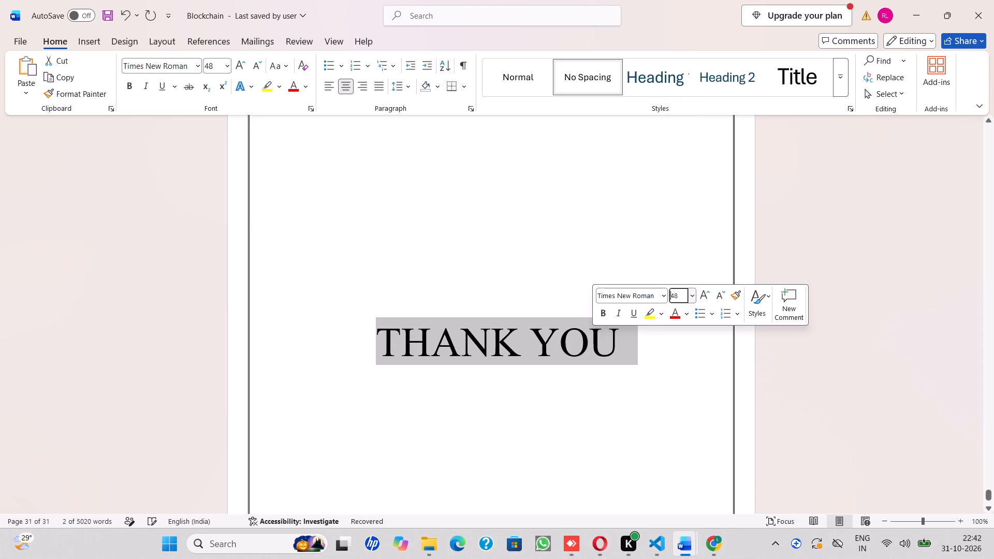
click(668, 439)
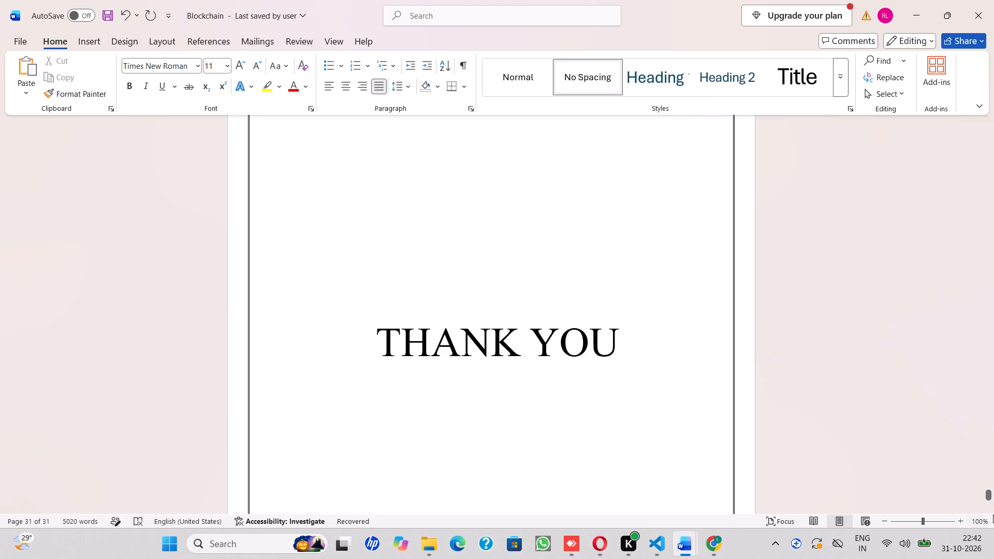
Check the placement of THANK YOU on page 31 and save the Blockchain document.
click(987, 507)
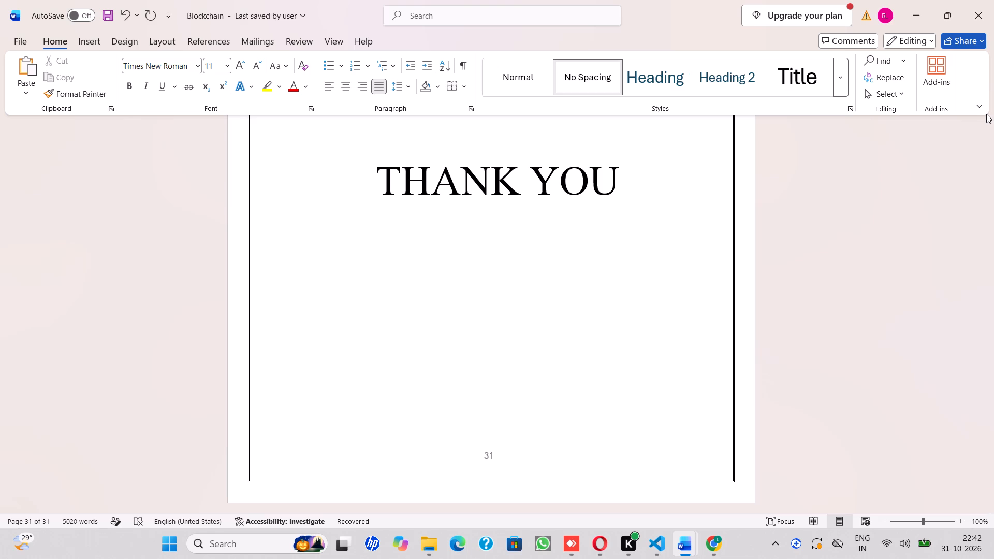
double_click(986, 114)
drag(986, 114, 961, 136)
drag(961, 136, 930, 198)
click(930, 198)
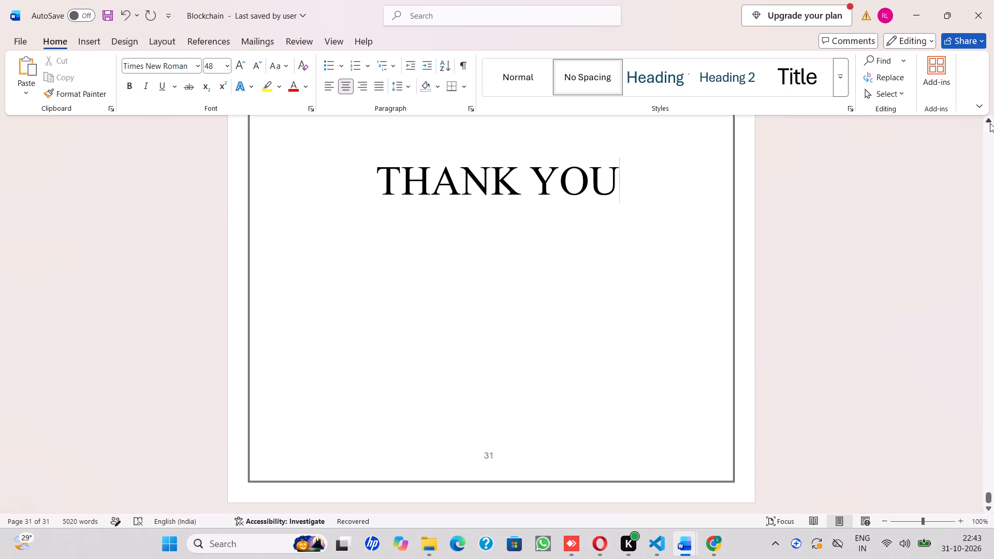
triple_click(989, 122)
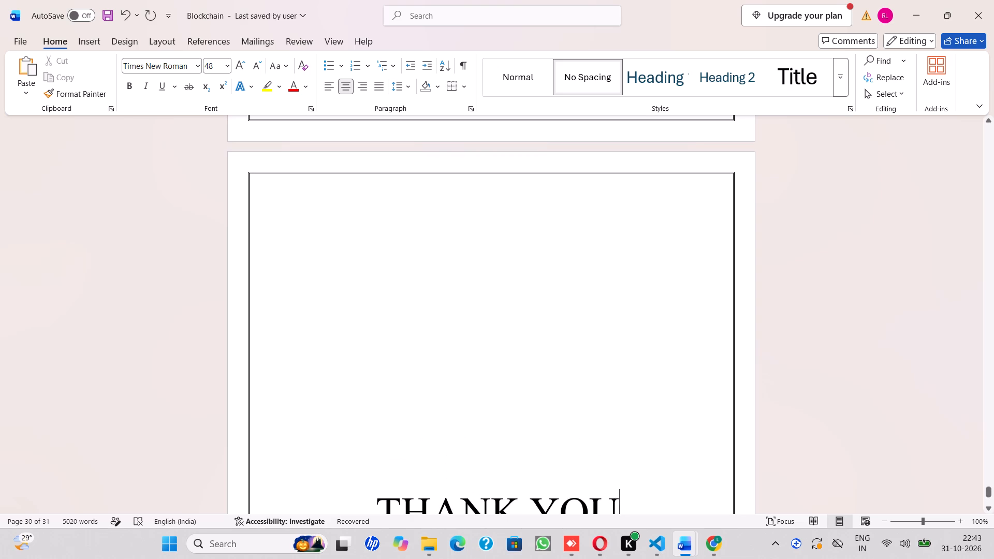
key(ctrl+s)
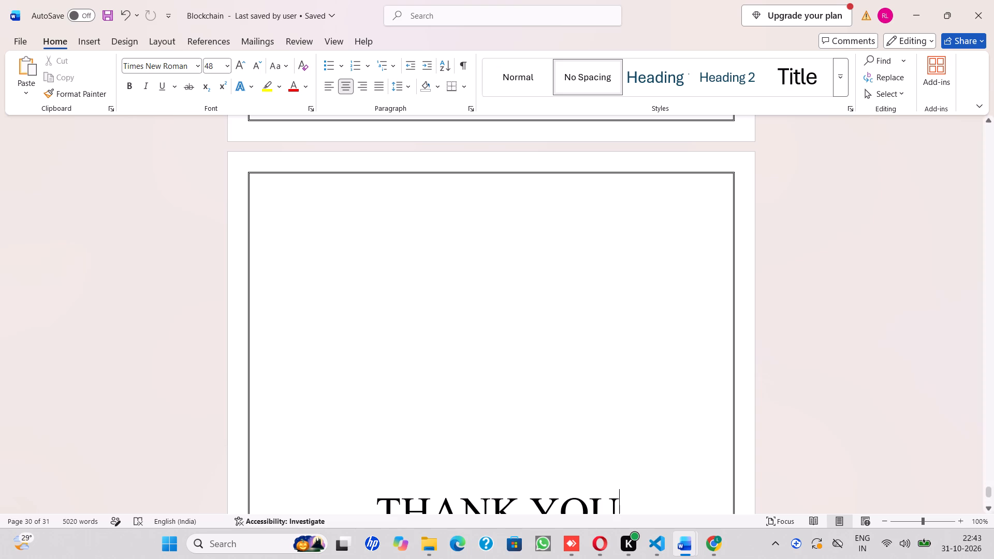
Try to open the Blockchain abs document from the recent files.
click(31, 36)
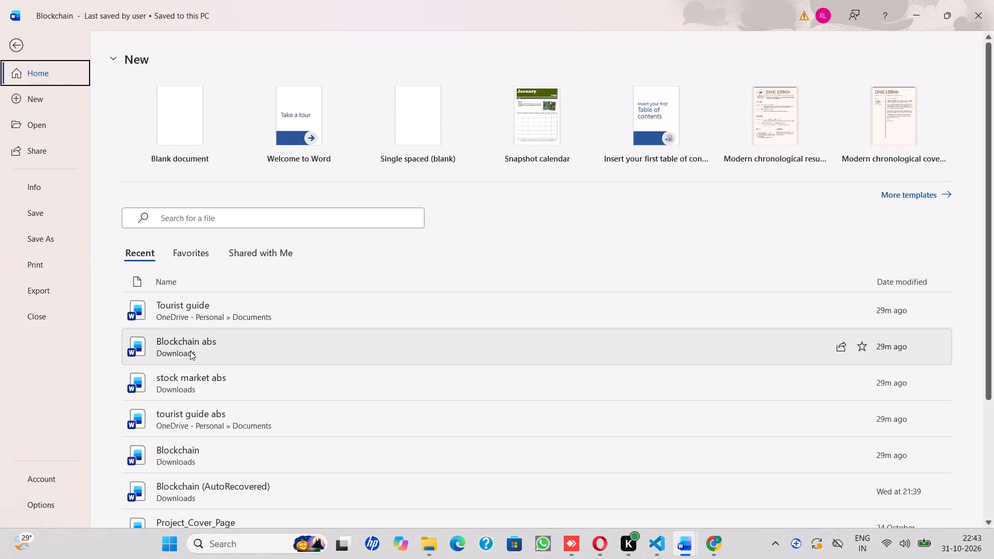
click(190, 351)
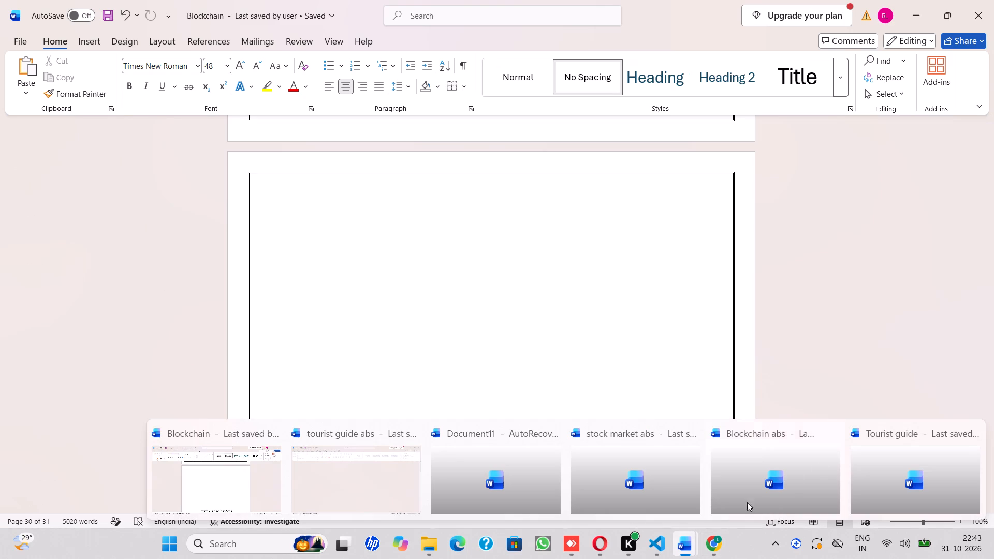
Close the open windows of the Tourist guide, Blockchain abs and stock market abs documents.
click(974, 433)
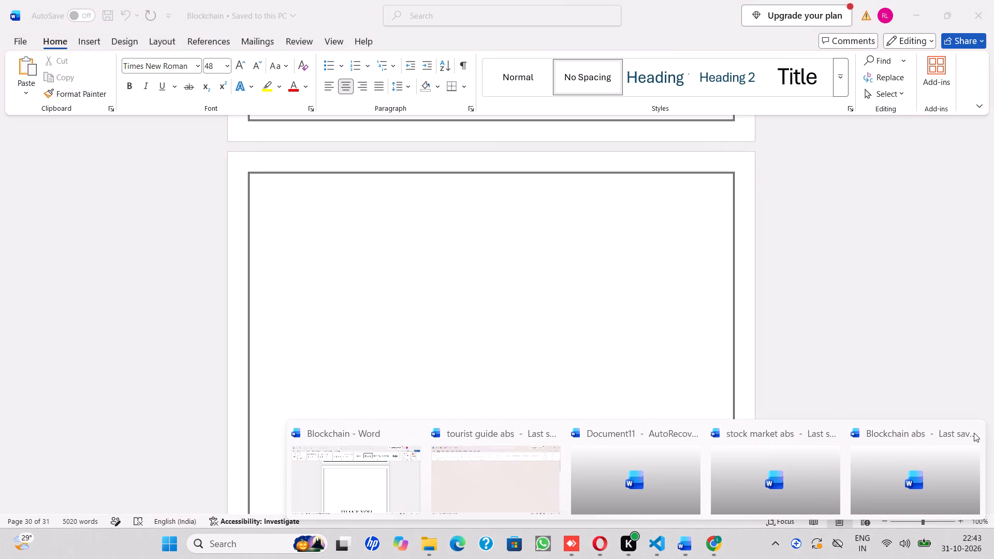
click(692, 435)
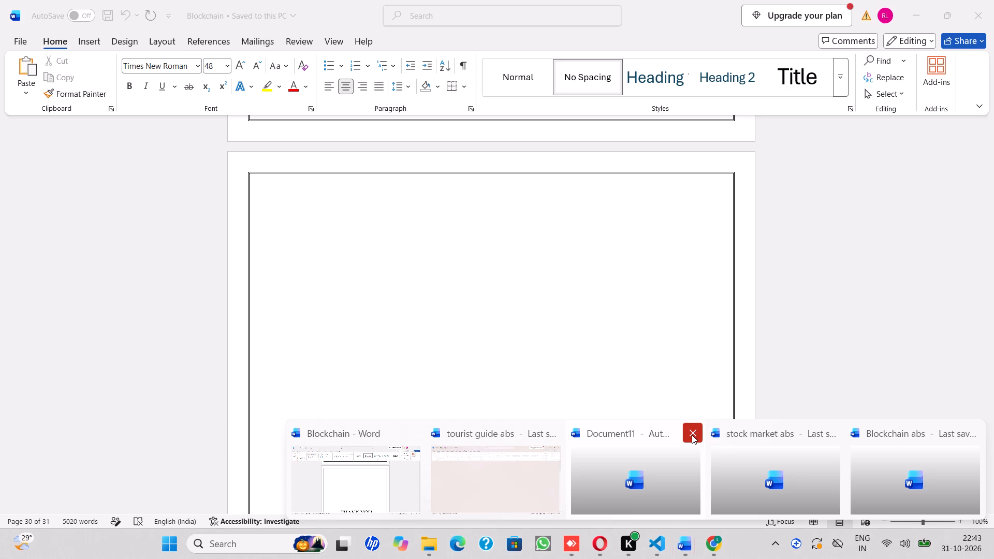
click(692, 435)
double_click(692, 435)
click(692, 435)
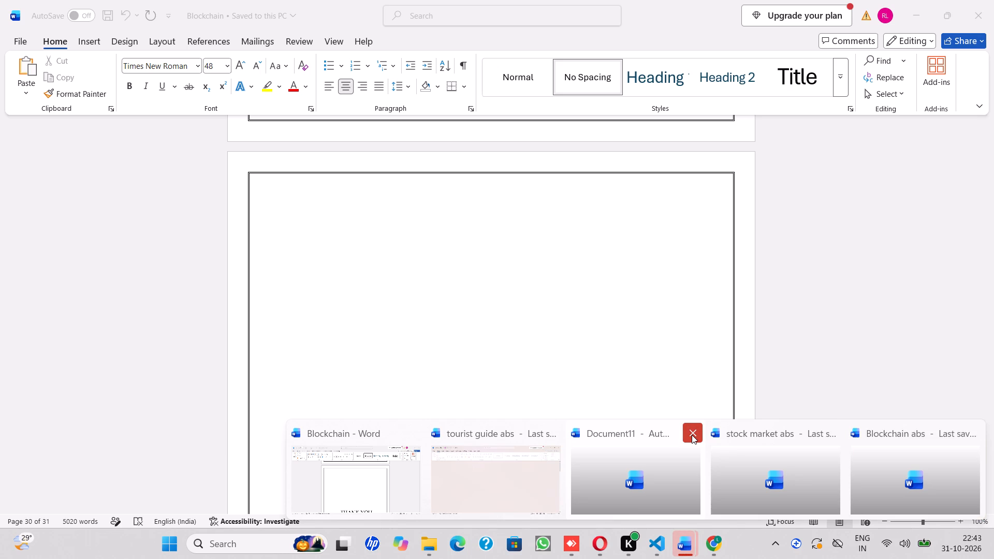
click(692, 435)
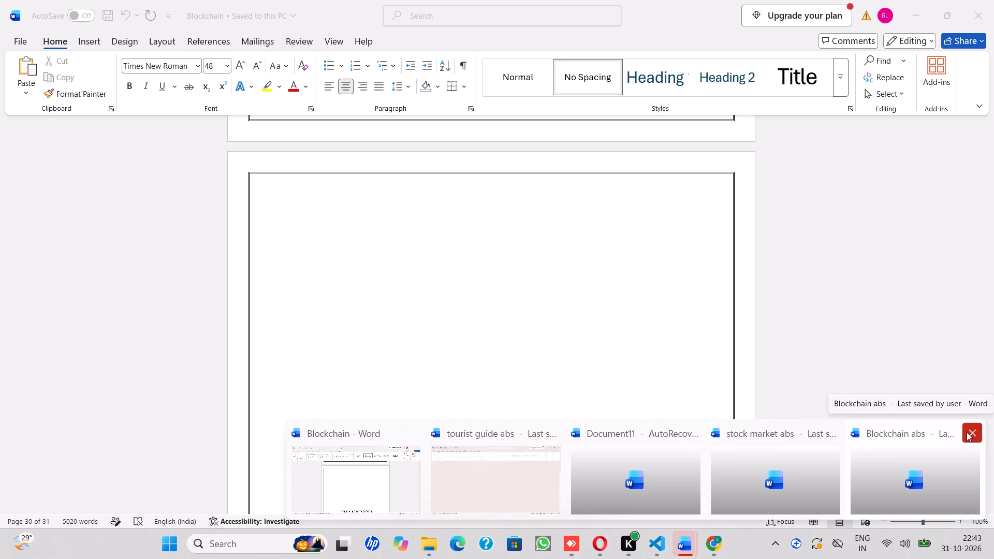
click(967, 432)
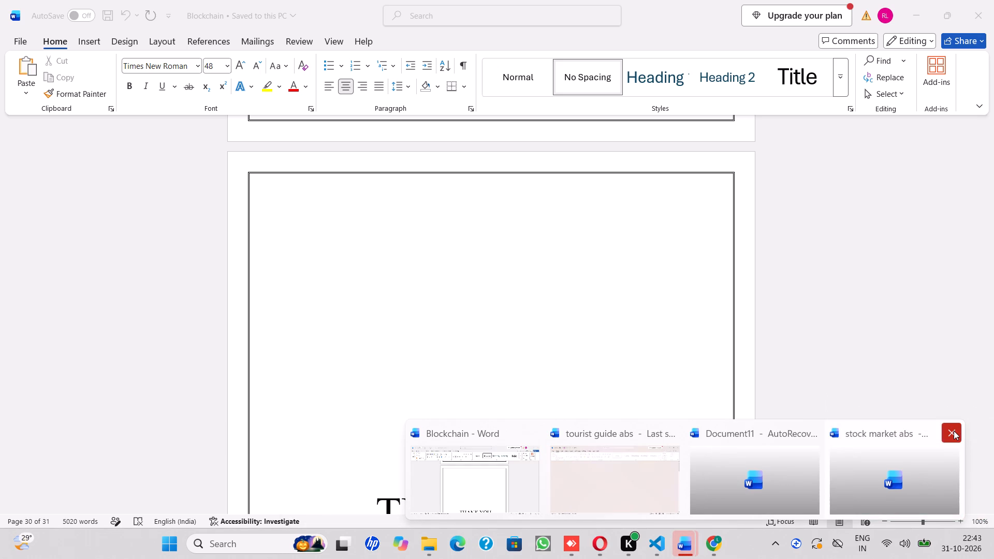
click(954, 431)
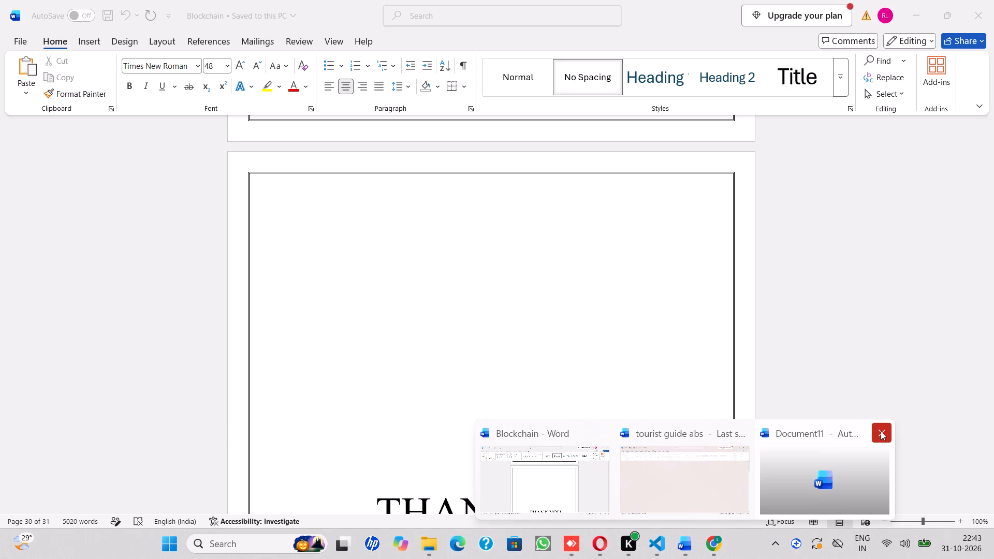
Close the recovered Document11 without saving its changes.
click(881, 431)
triple_click(881, 431)
click(843, 458)
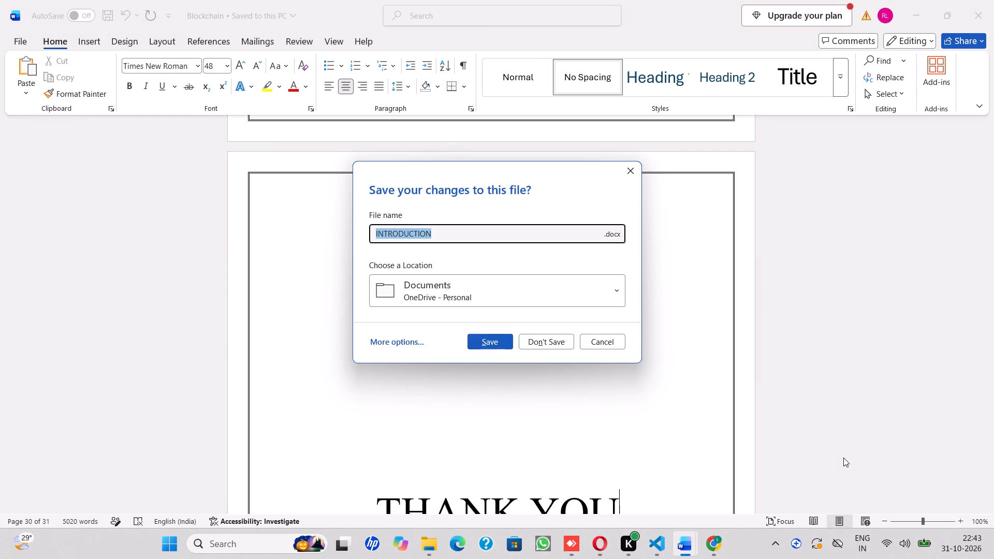
click(543, 340)
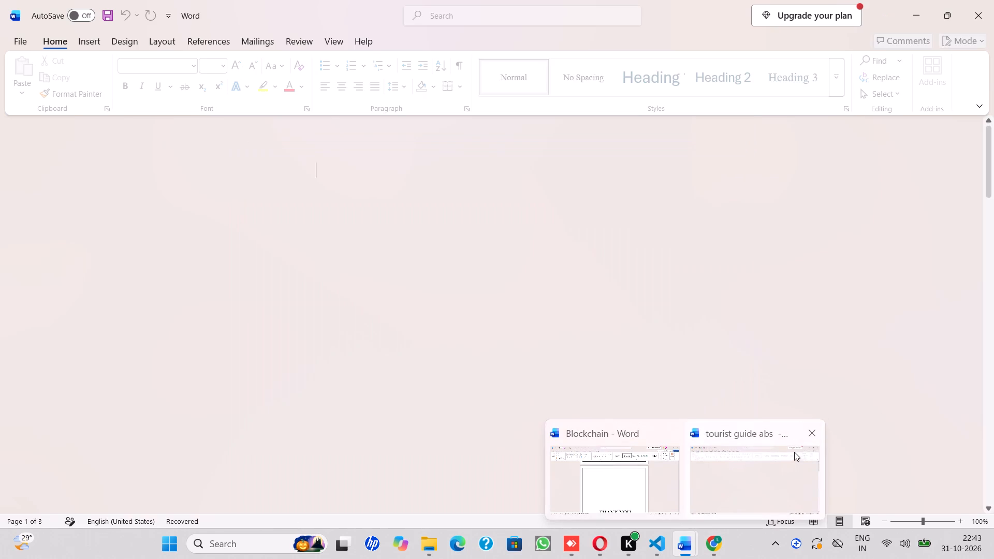
Close the window of the tourist guide abs document, leaving the Blockchain report open.
click(808, 433)
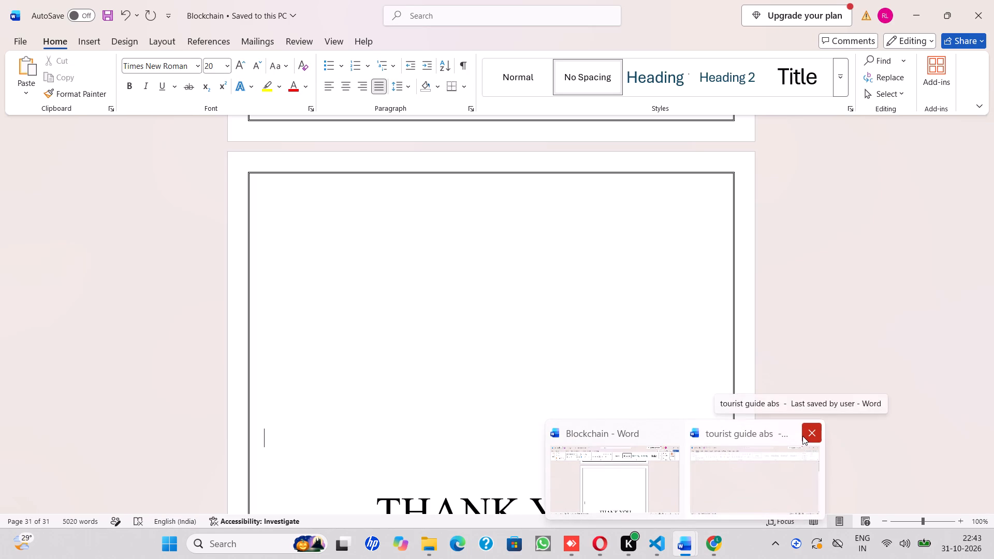
click(802, 436)
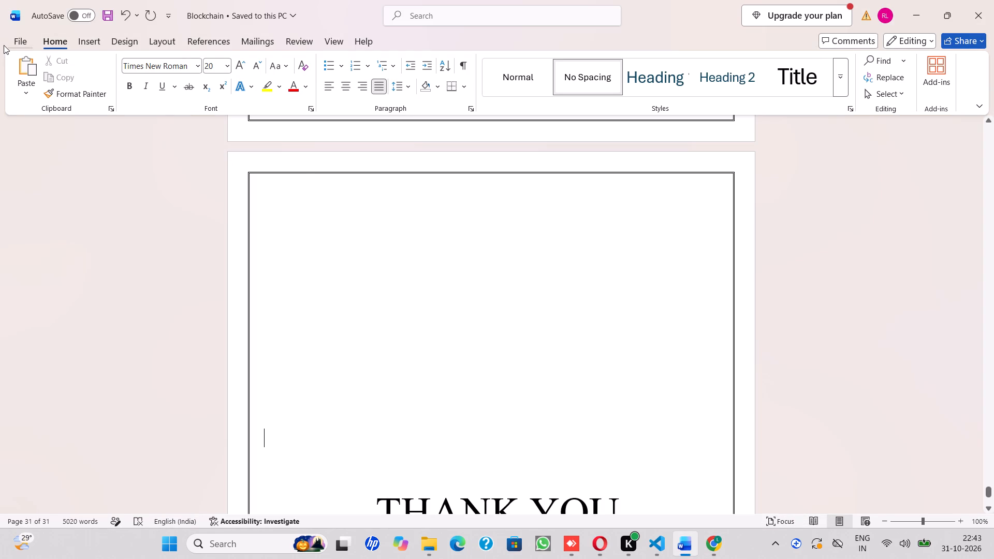
Open the Blockchain abs document from the recent files in Downloads.
click(8, 44)
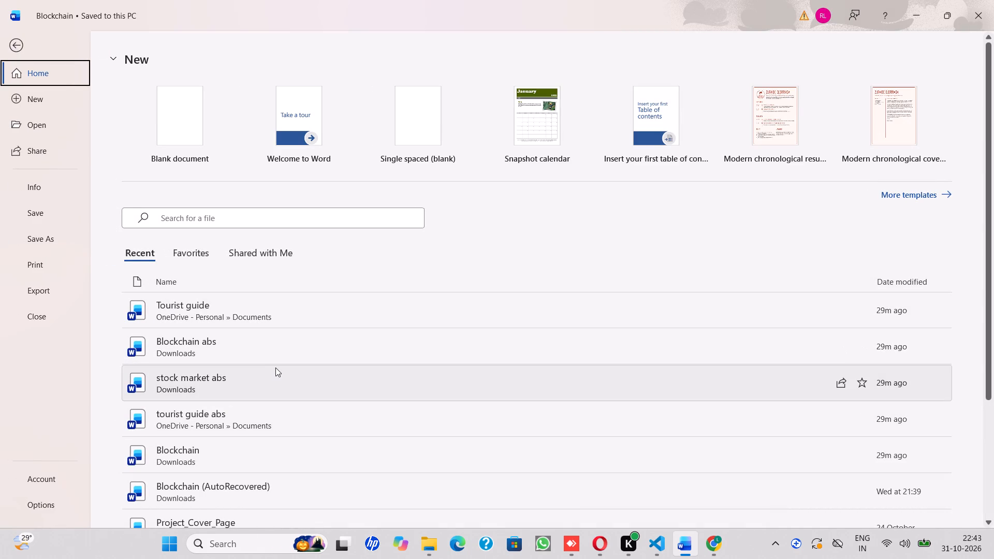
click(244, 336)
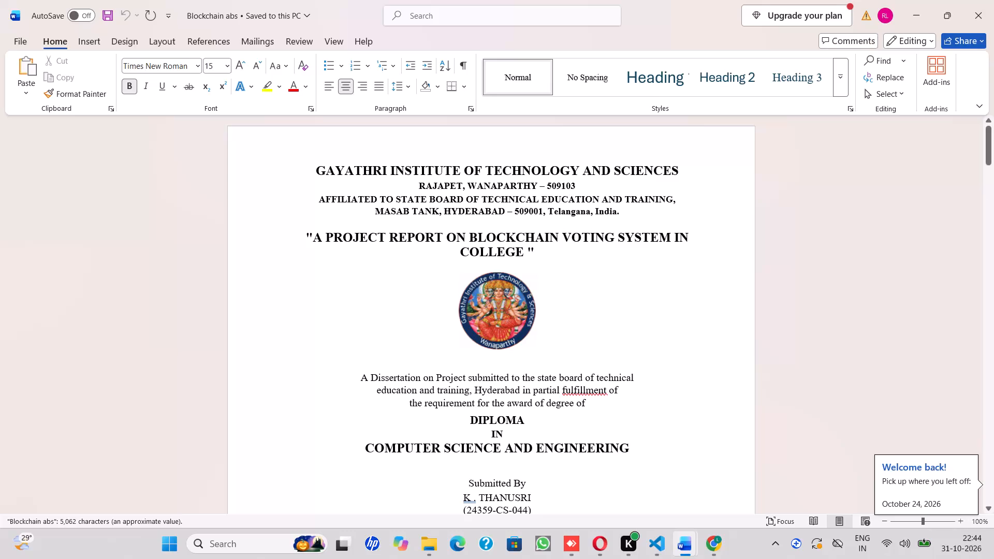
click(604, 346)
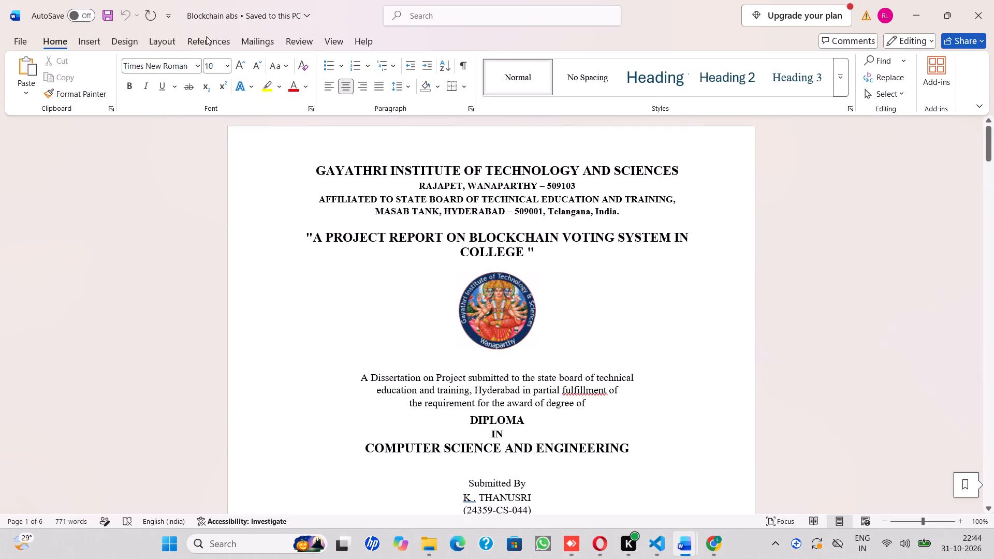
click(162, 48)
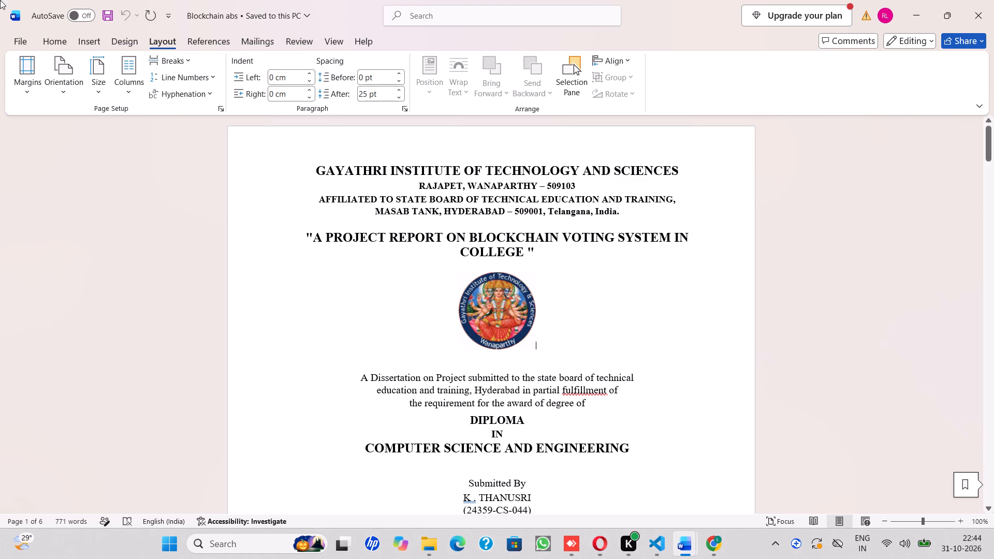
Open the Project_Cover_Page document from the recent files to look at its contents.
click(17, 40)
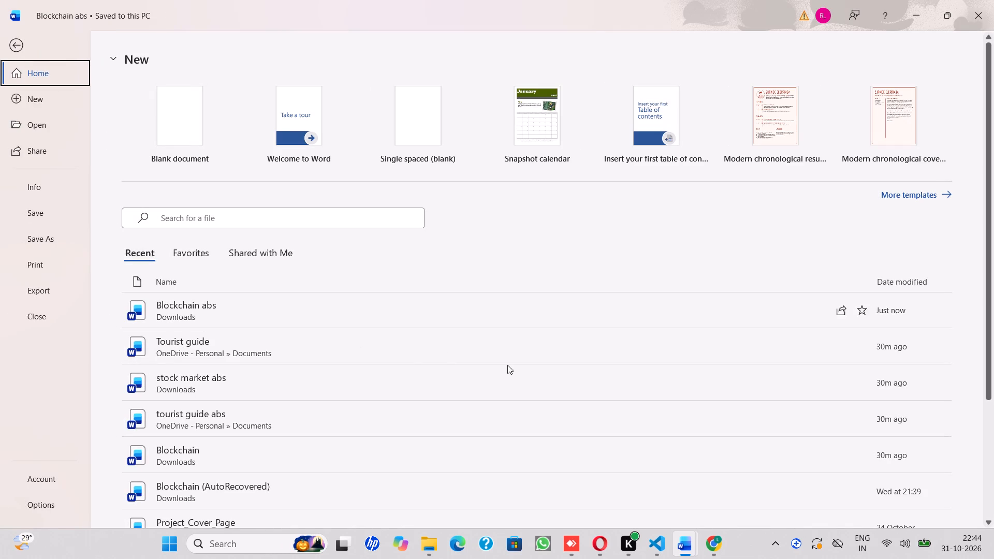
triple_click(986, 520)
triple_click(986, 520)
triple_click(986, 520)
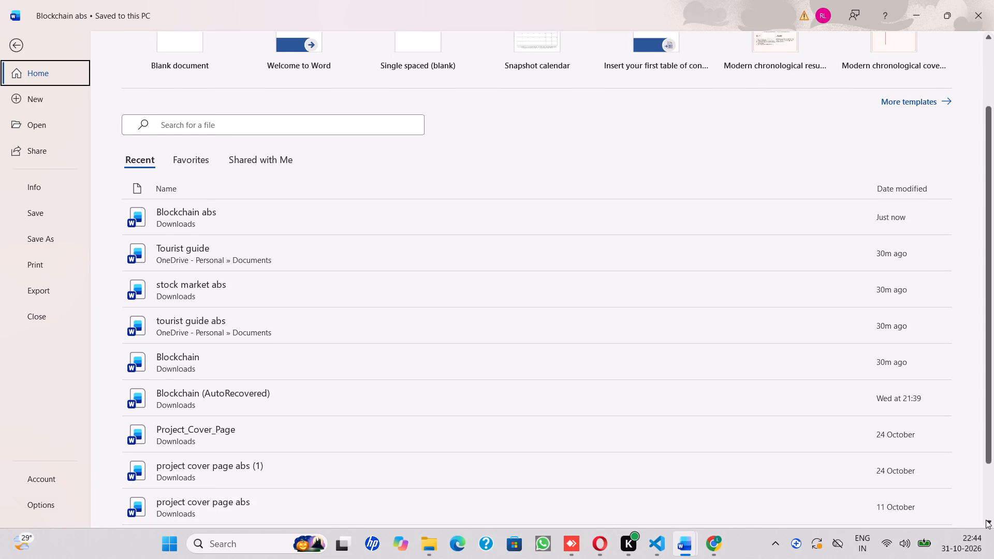
triple_click(986, 520)
triple_click(986, 520)
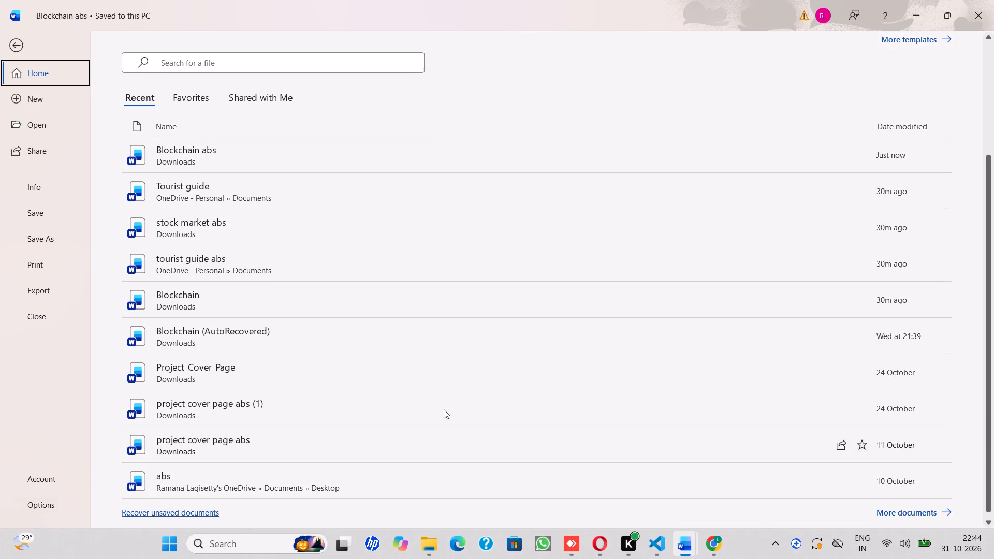
click(458, 374)
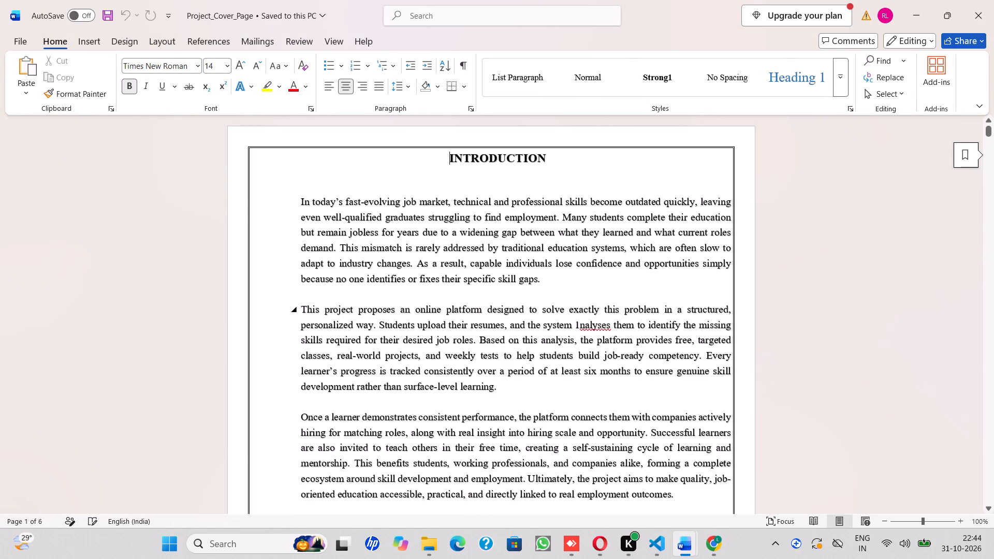
Open the project cover page abs document from the recent files and view its coloured cover on page 2.
click(30, 45)
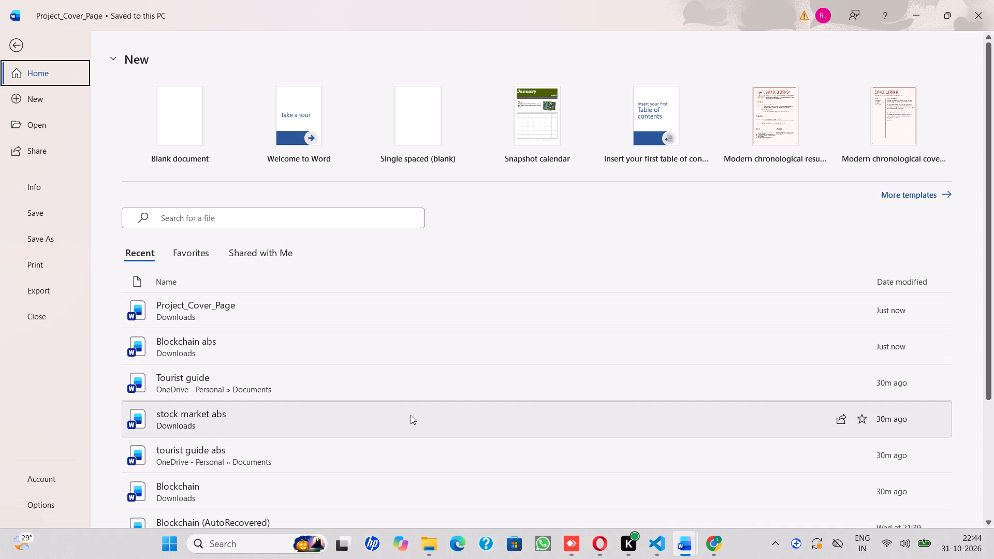
triple_click(988, 523)
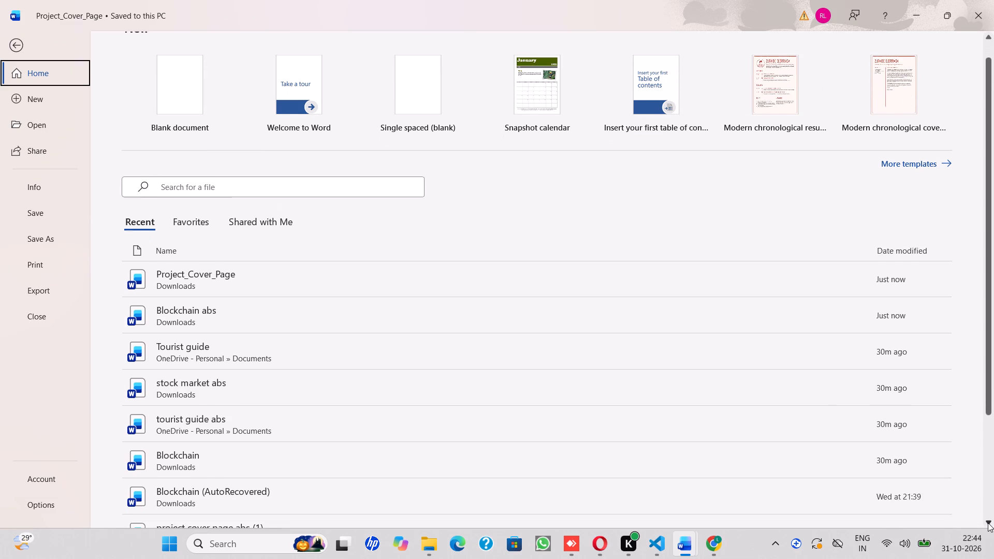
triple_click(988, 523)
triple_click(988, 523)
click(988, 523)
drag(988, 523, 442, 460)
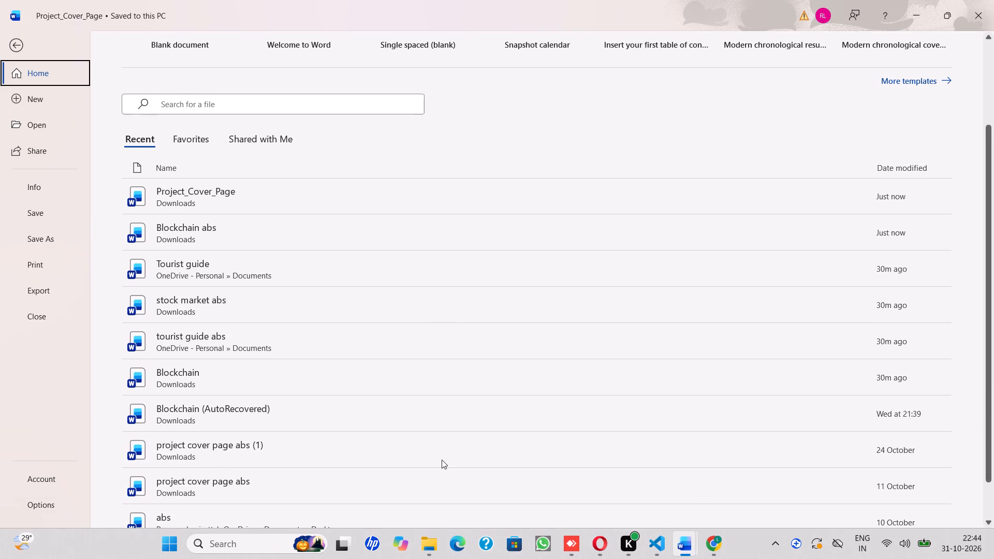
drag(442, 460, 408, 488)
click(408, 488)
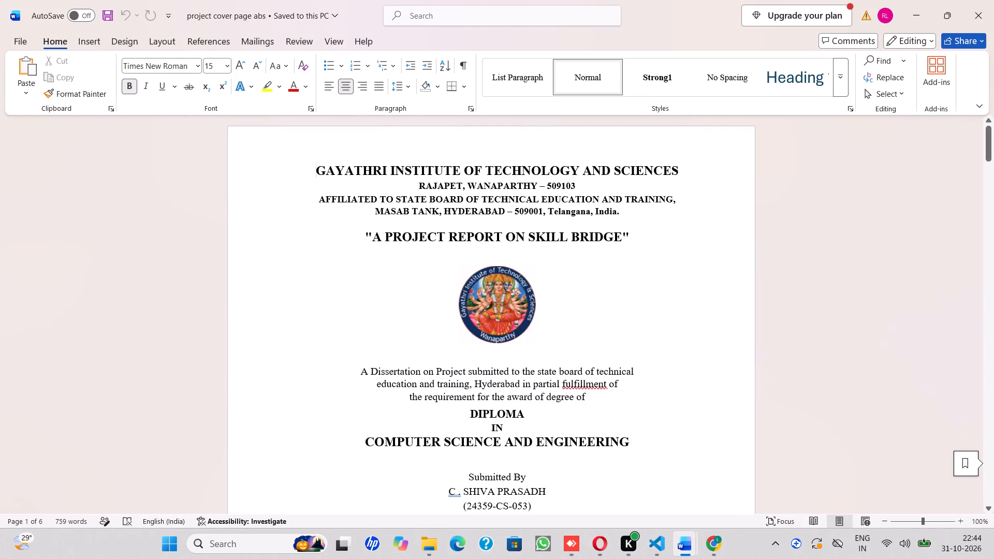
triple_click(988, 505)
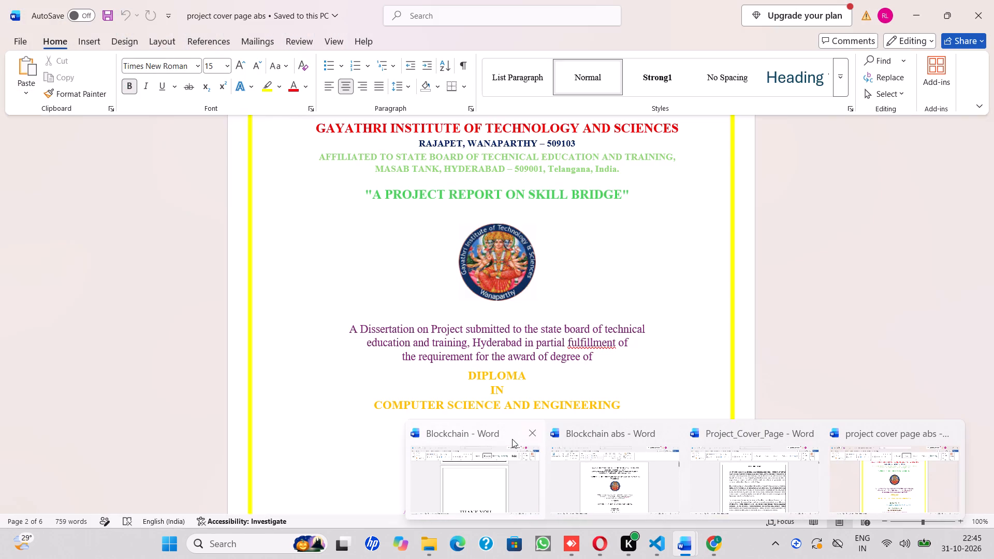
Close the Blockchain and Project_Cover_Page document windows.
click(537, 437)
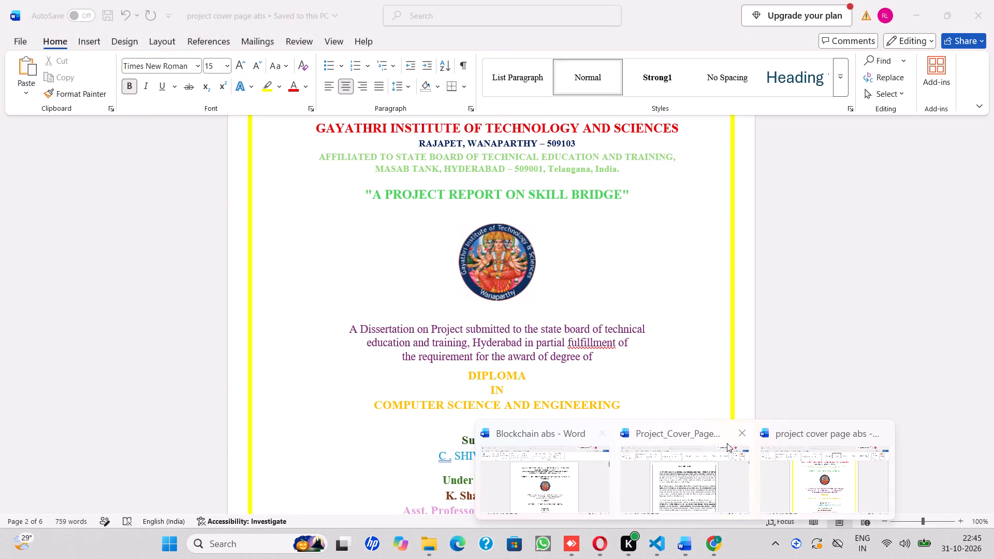
click(749, 434)
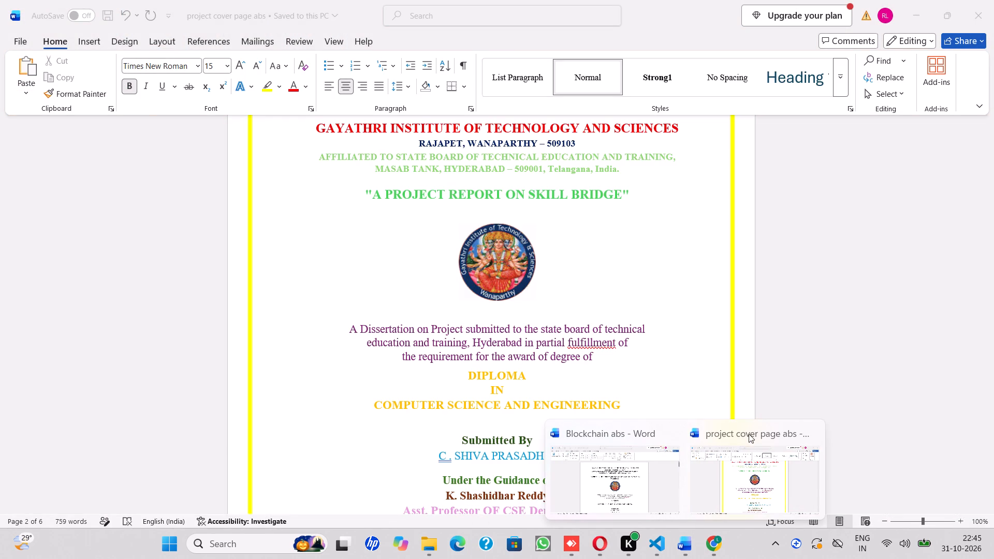
Switch to the Blockchain abs document and review its front matter from the cover page through to the abstract.
click(651, 502)
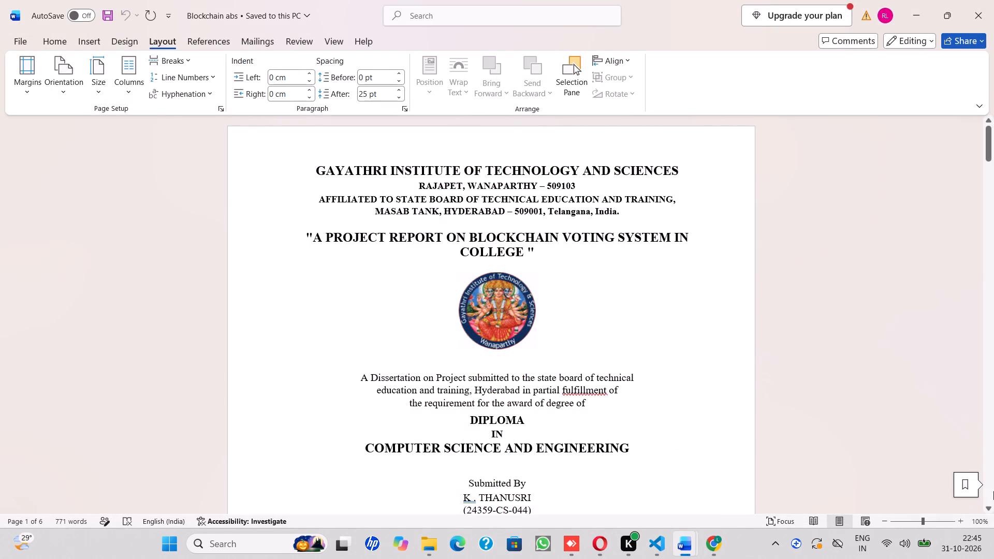
triple_click(986, 504)
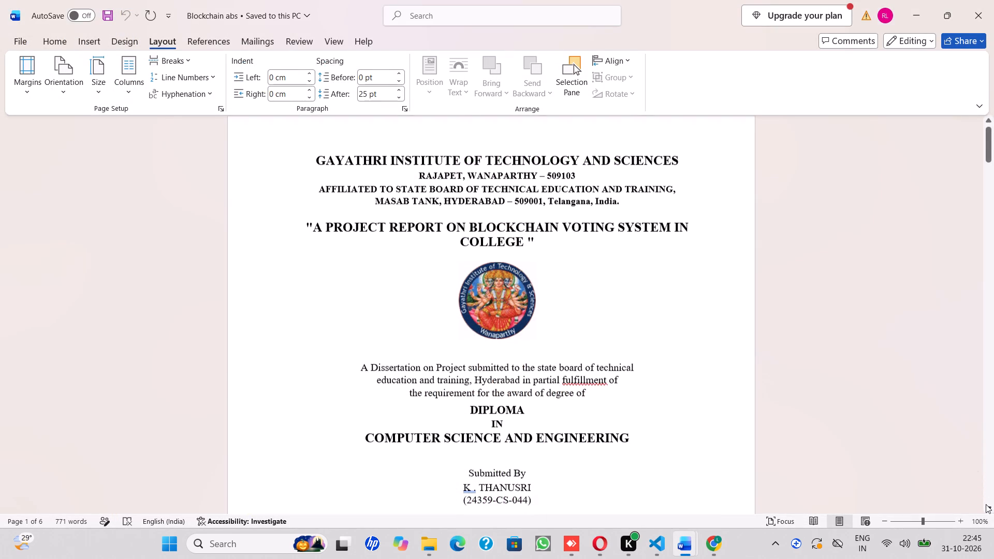
triple_click(986, 504)
double_click(986, 504)
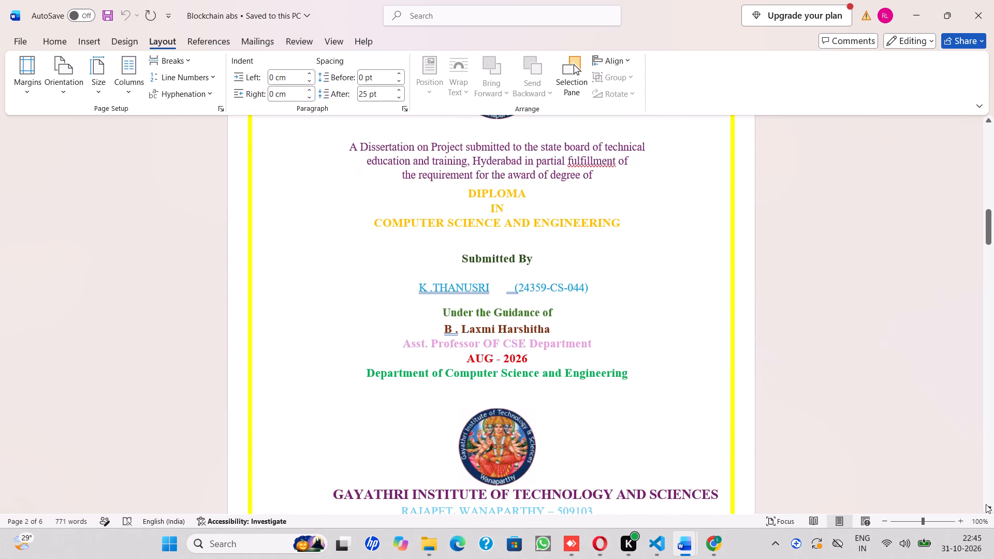
triple_click(986, 504)
triple_click(986, 504)
triple_click(986, 504)
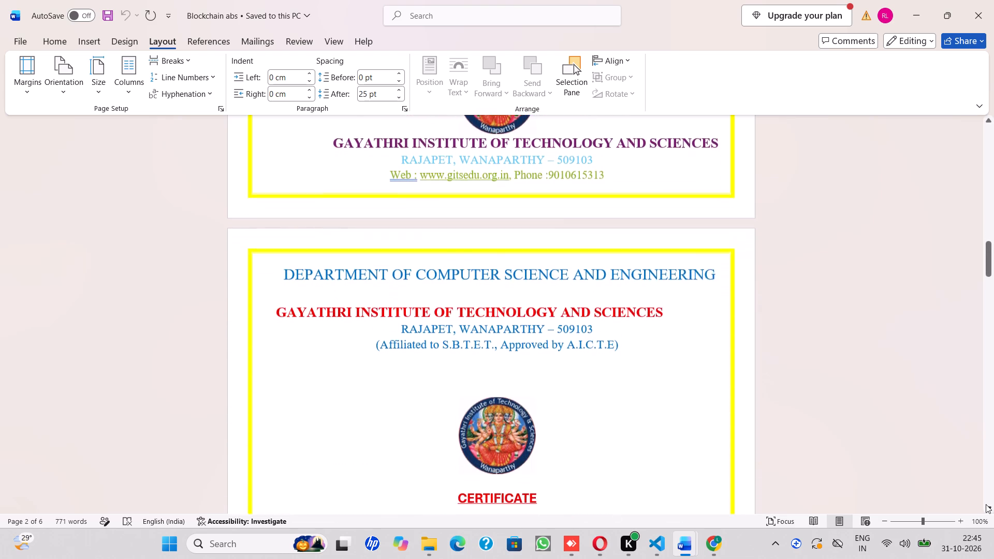
click(986, 504)
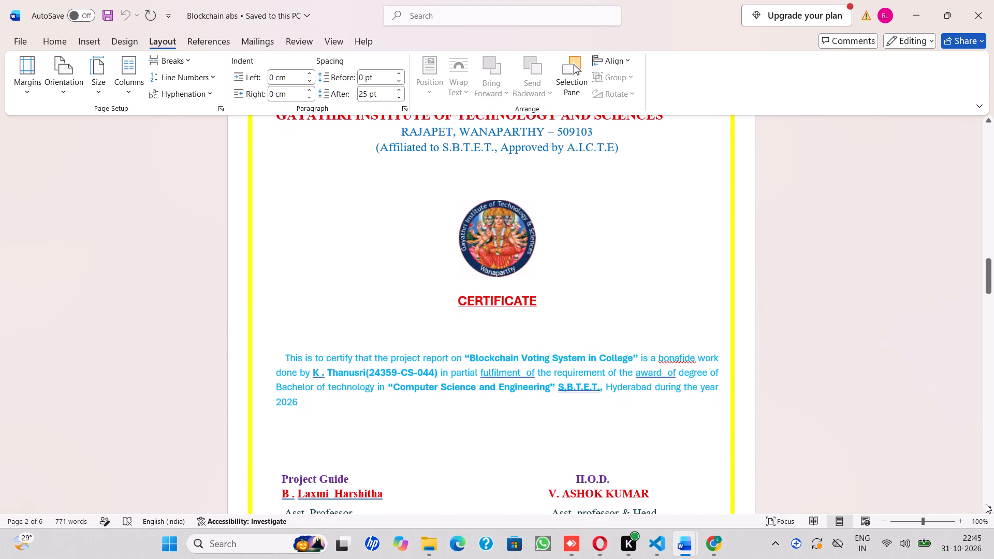
triple_click(986, 504)
double_click(986, 504)
drag(986, 504, 989, 511)
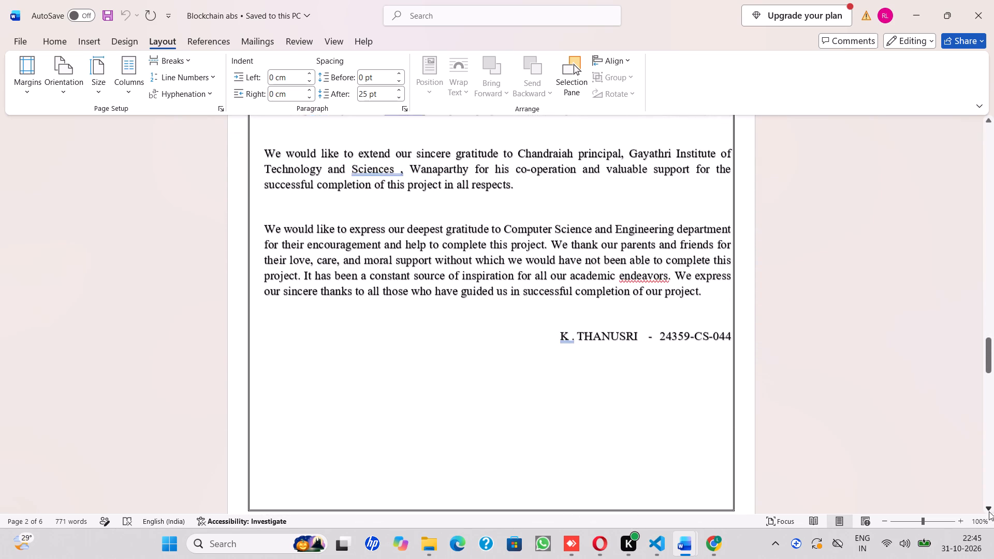
drag(989, 511, 989, 511)
double_click(989, 511)
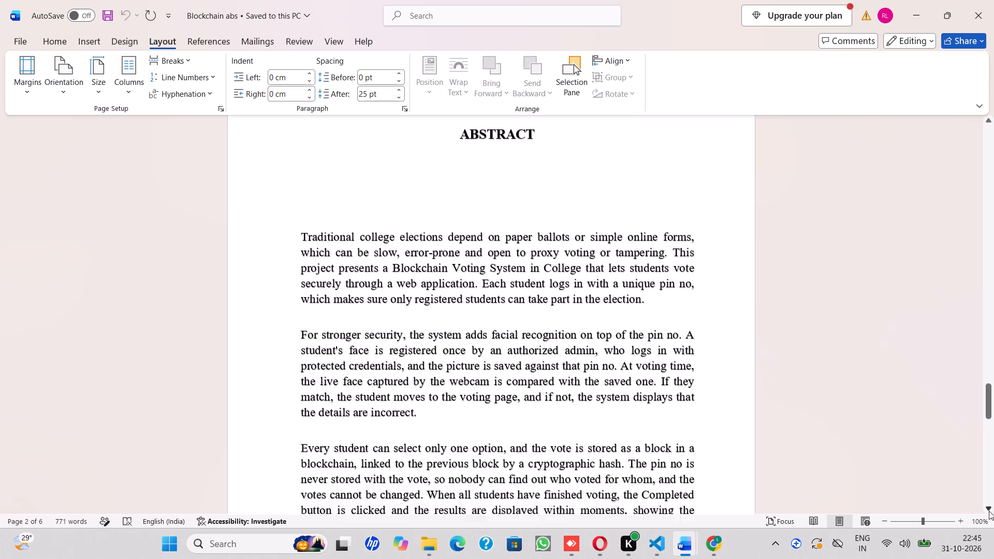
Add a ½ pt double-line box page border around the abstract page, applied to this section only.
click(241, 152)
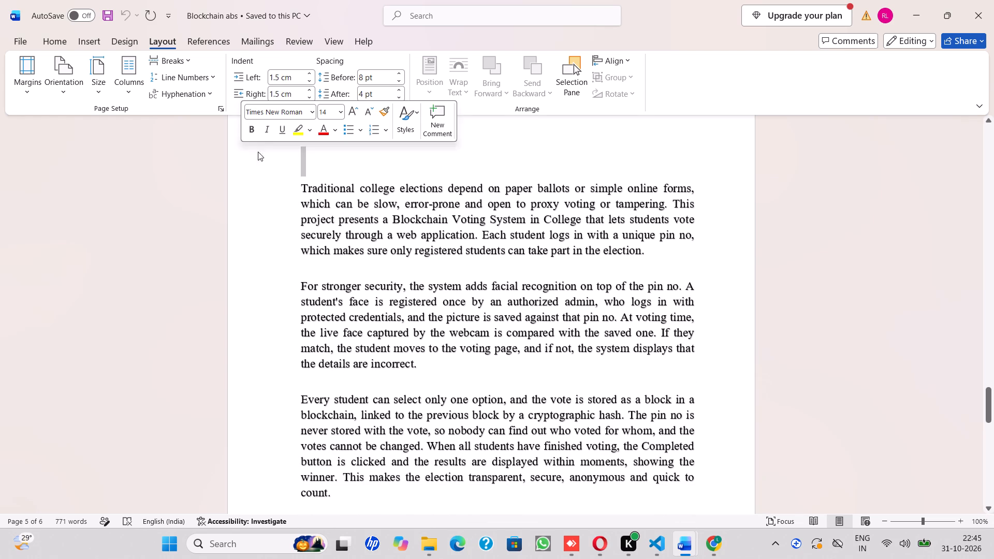
click(83, 43)
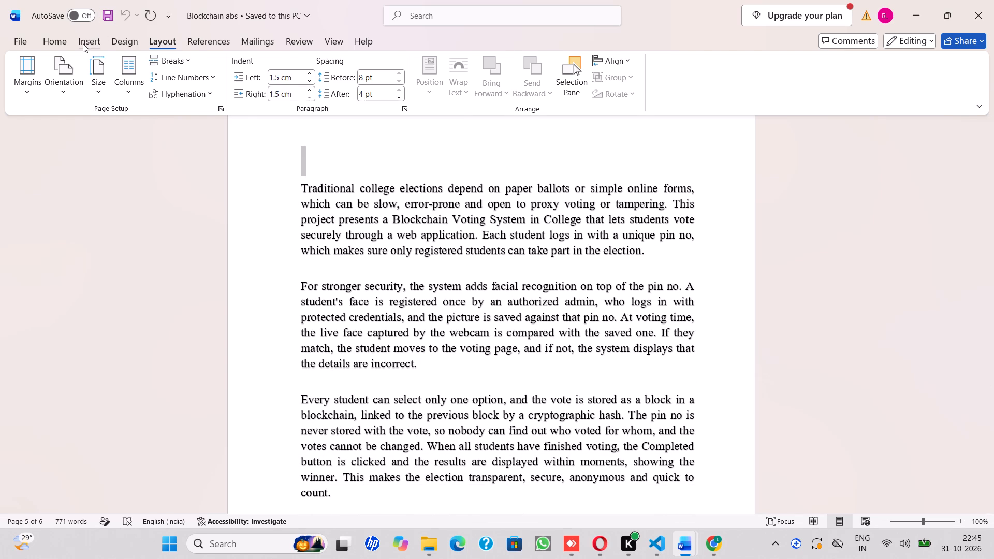
click(150, 37)
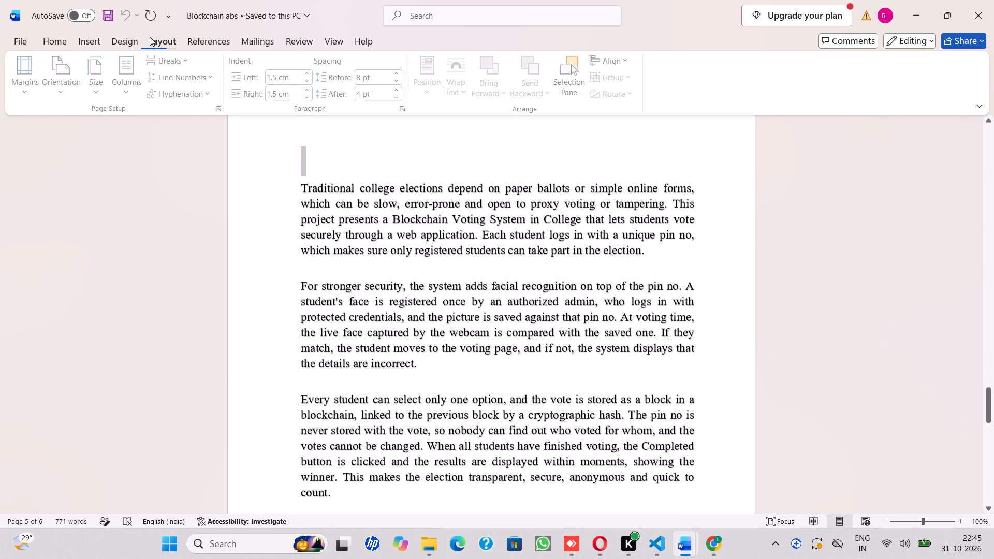
click(98, 42)
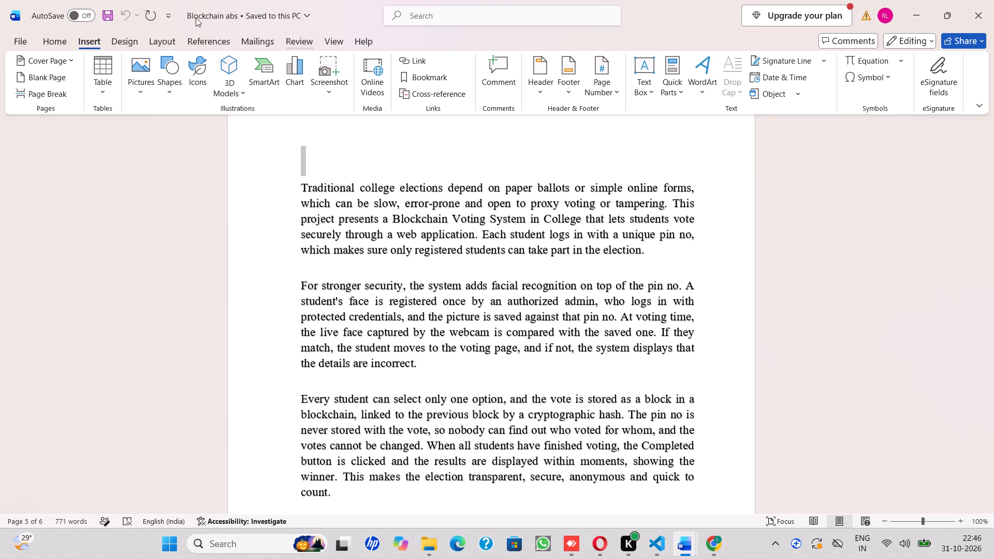
click(117, 47)
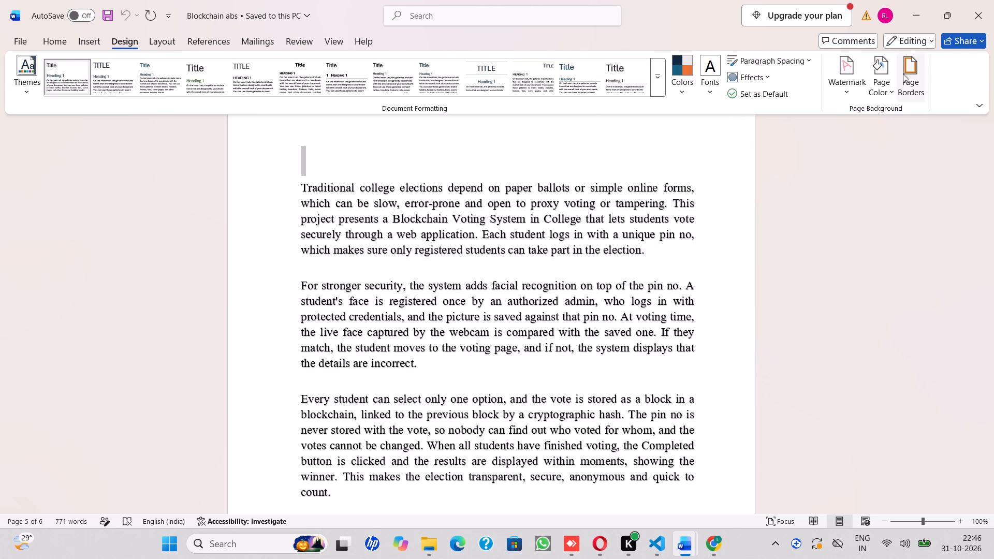
click(906, 77)
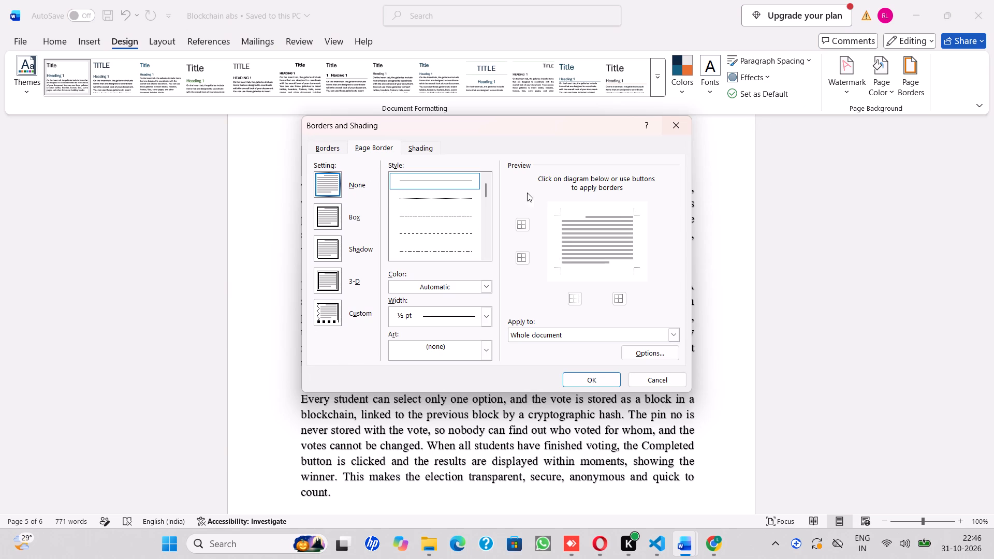
triple_click(486, 251)
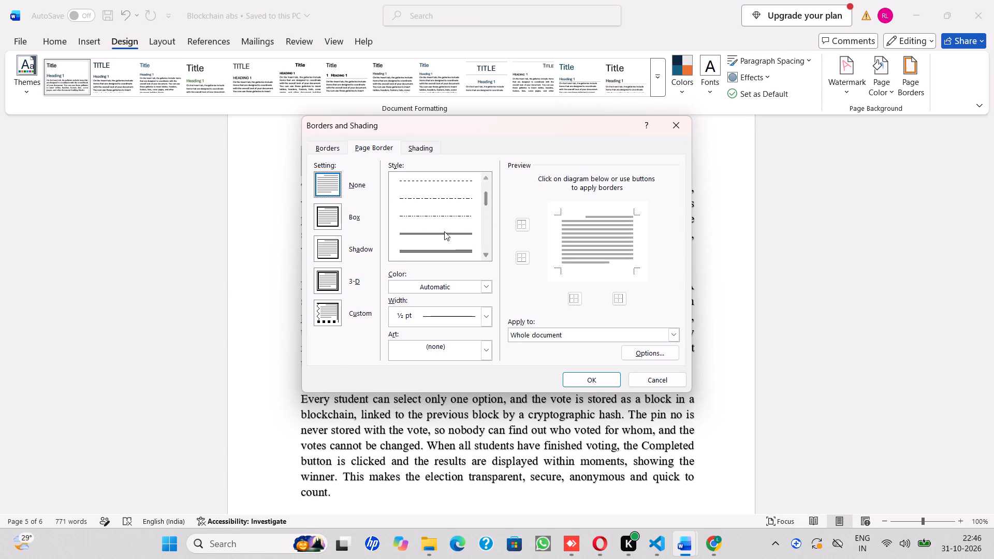
click(439, 225)
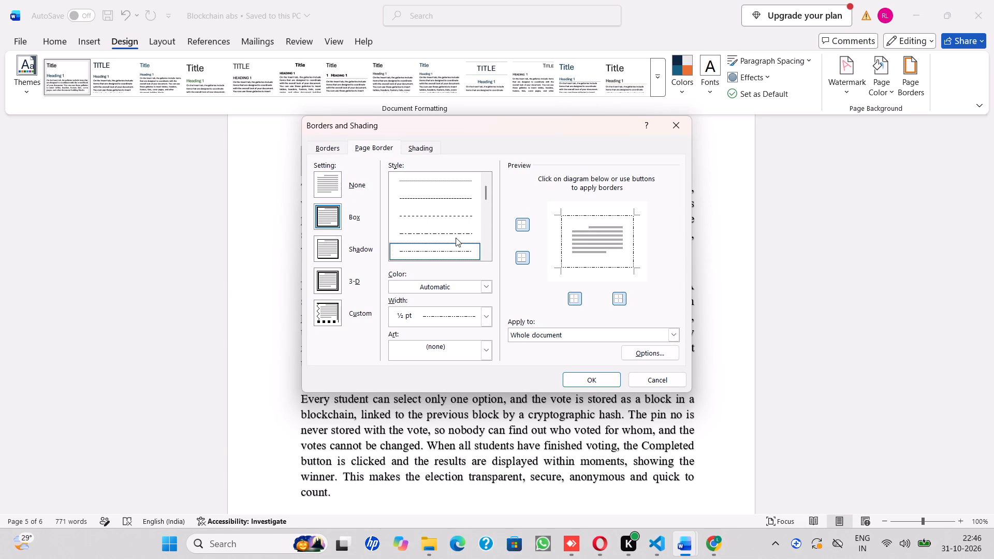
click(485, 253)
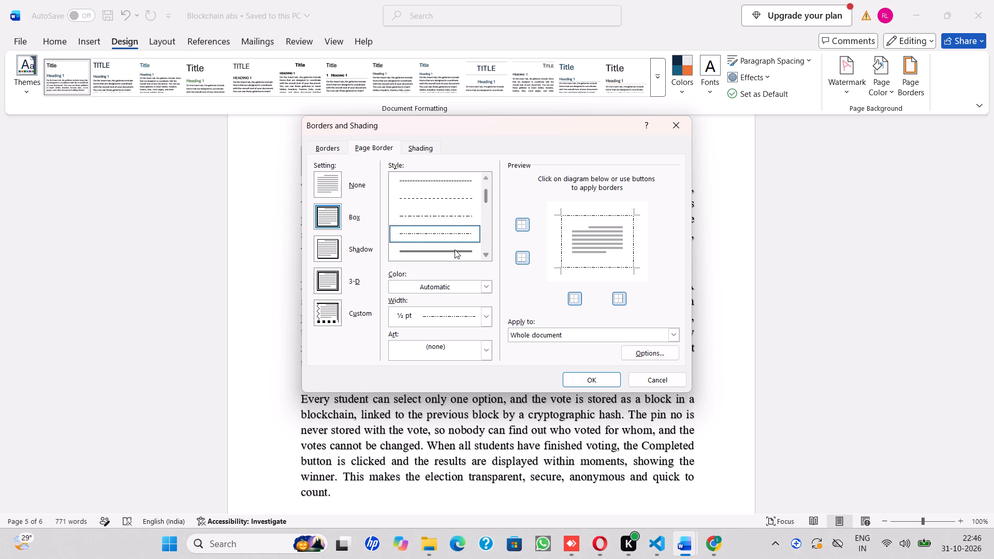
click(455, 249)
click(339, 222)
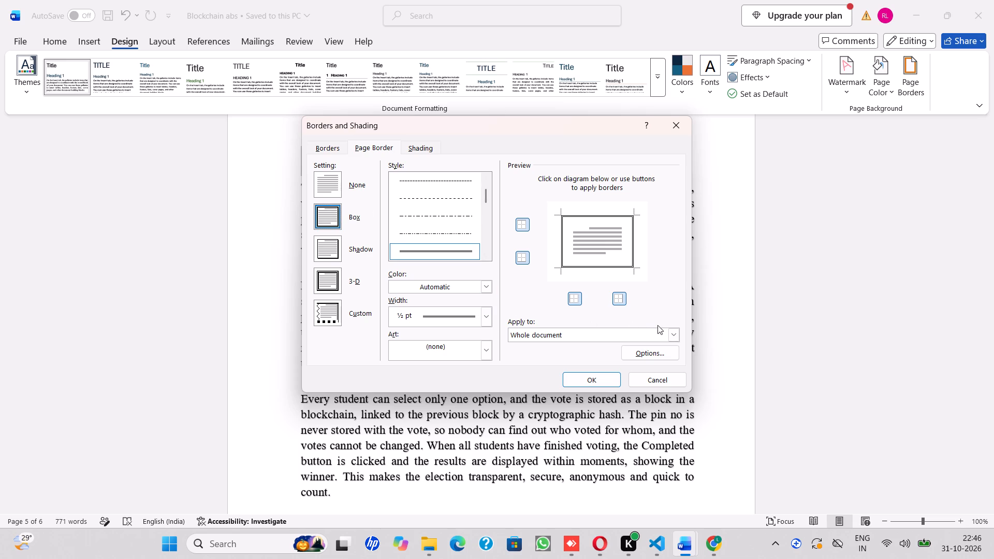
click(669, 331)
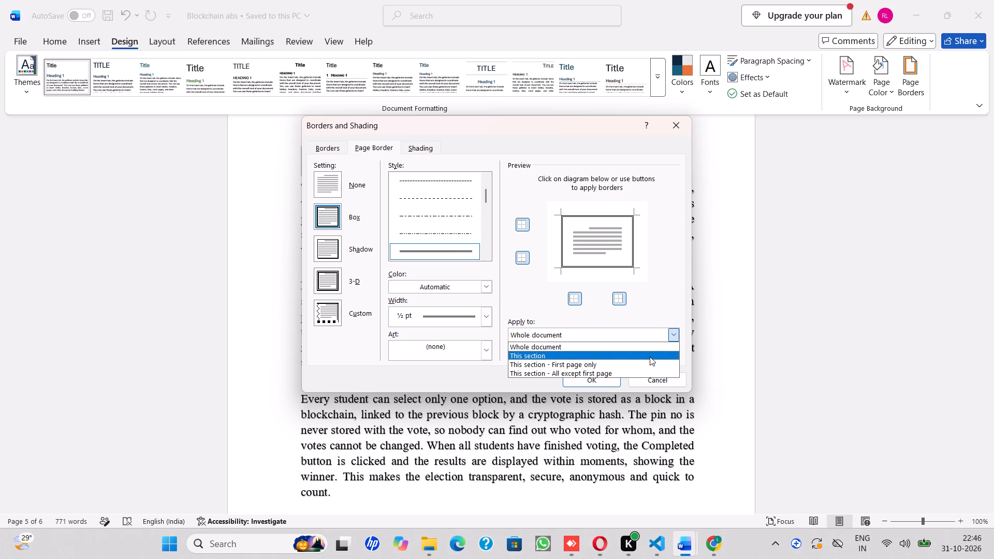
click(650, 357)
click(592, 386)
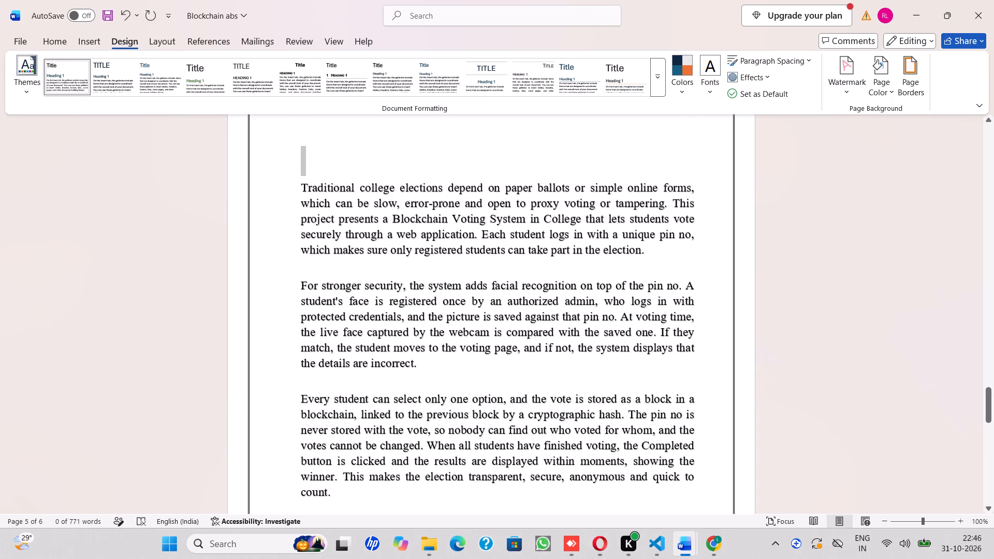
Delete the blank lines above the CONTENT heading so it starts at the top of the contents page.
double_click(990, 505)
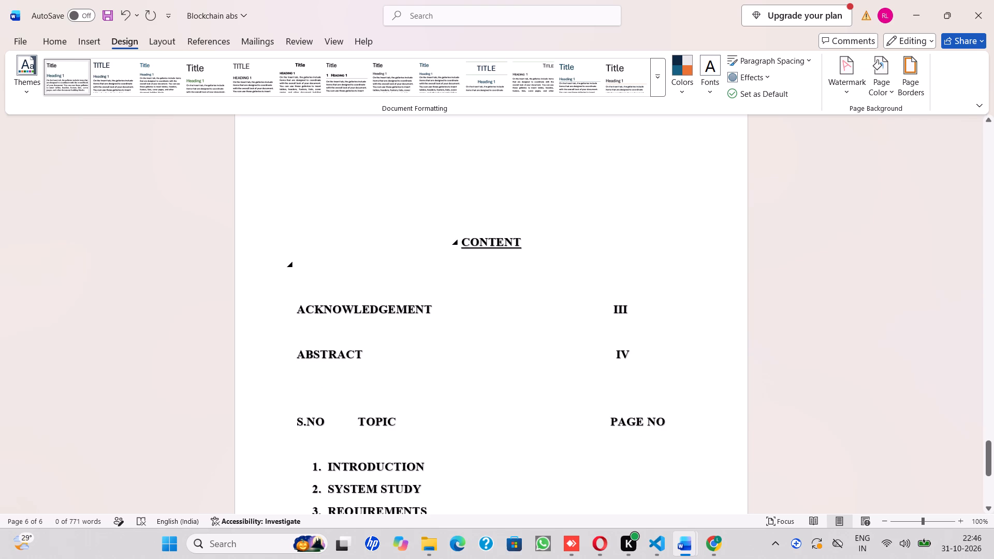
click(464, 241)
key(BackSpace)
key(BackSpace)
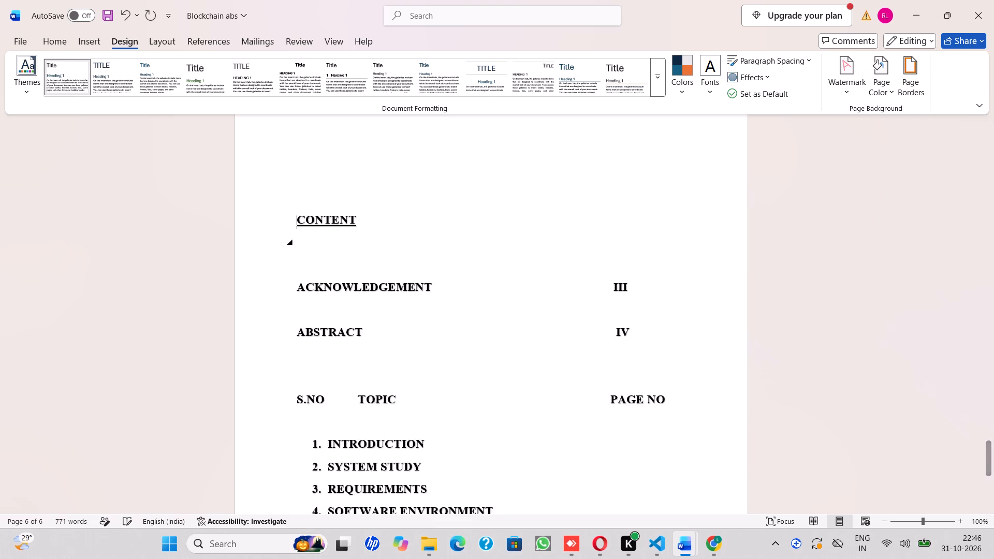
key(BackSpace)
key(BackSpace)
key(BackSpace)
key(BackSpace)
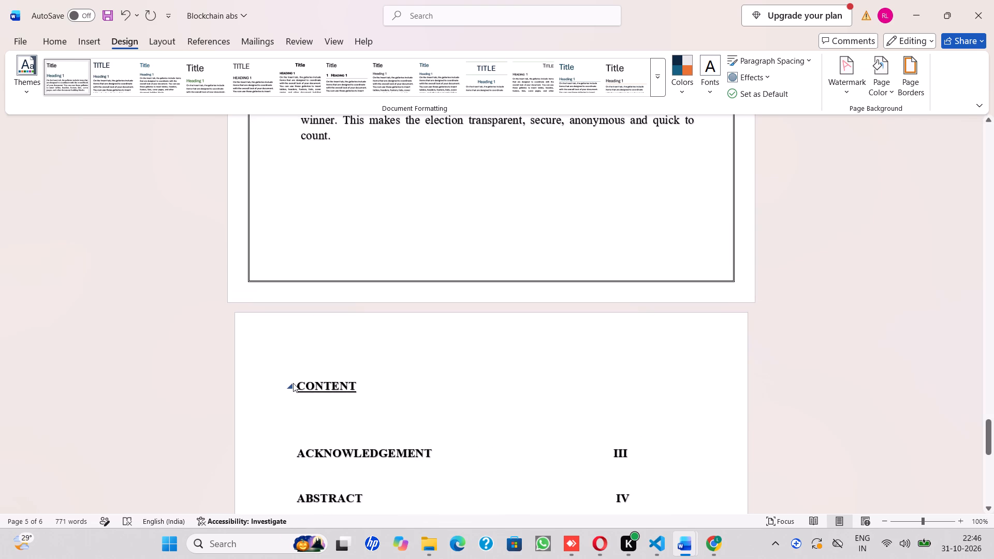
Set the CONTENT heading's font size to 16.
drag(295, 383, 338, 385)
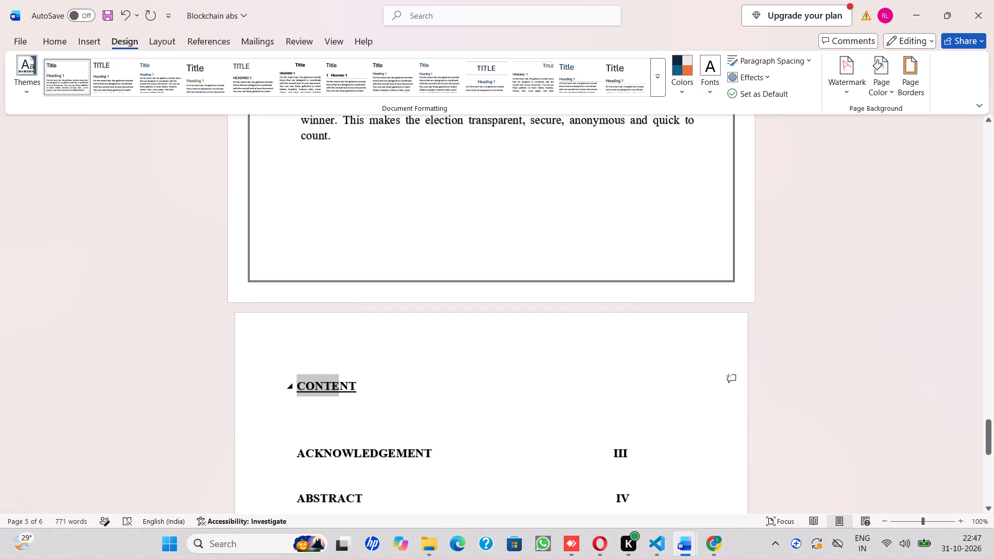
drag(338, 385, 372, 394)
click(469, 354)
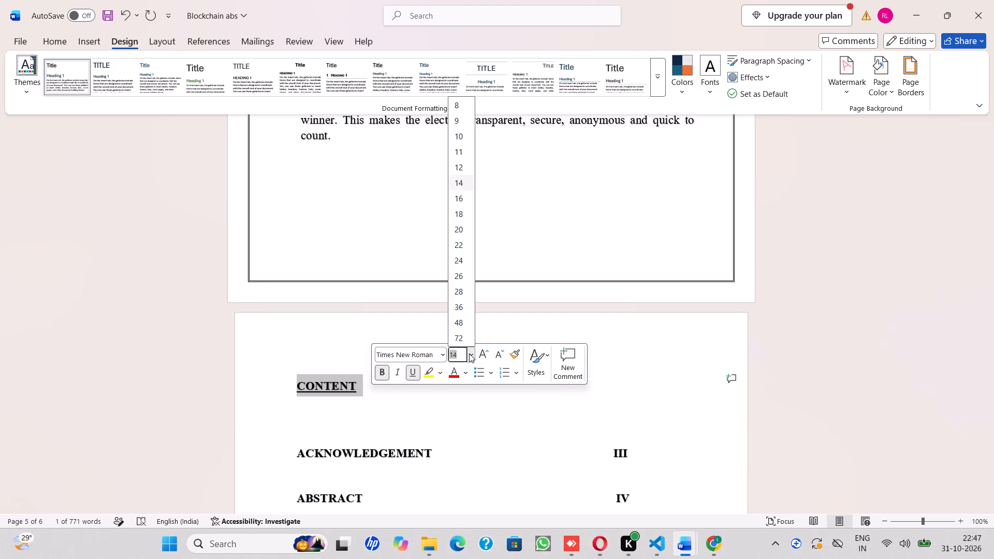
click(458, 201)
key(space)
key(space)
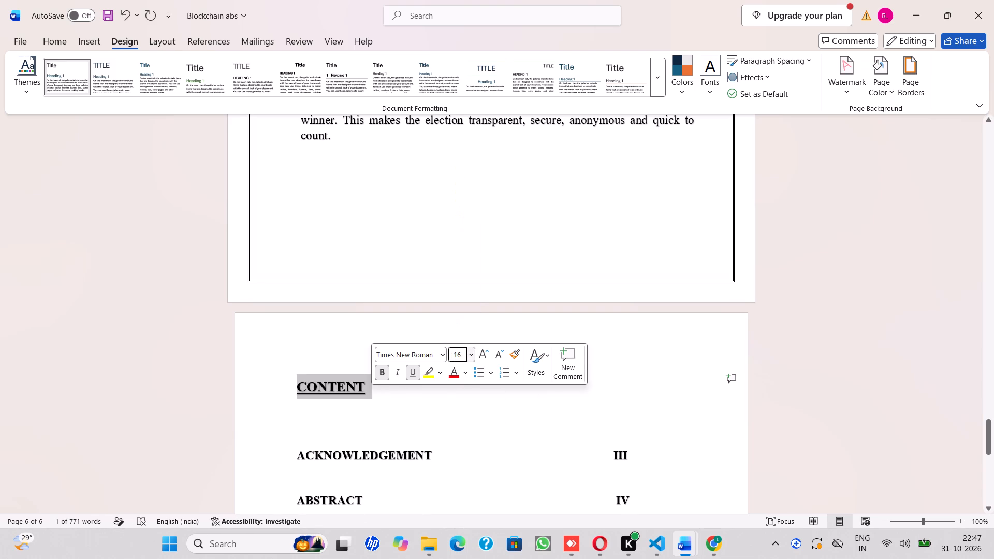
Insert "TABLE OF" before CONTENT in the contents page heading.
click(287, 384)
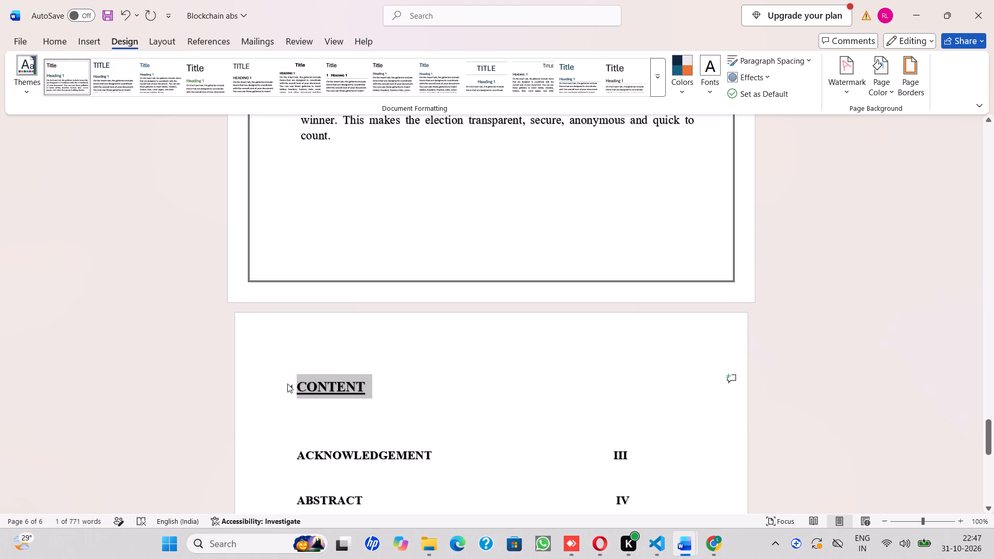
click(295, 387)
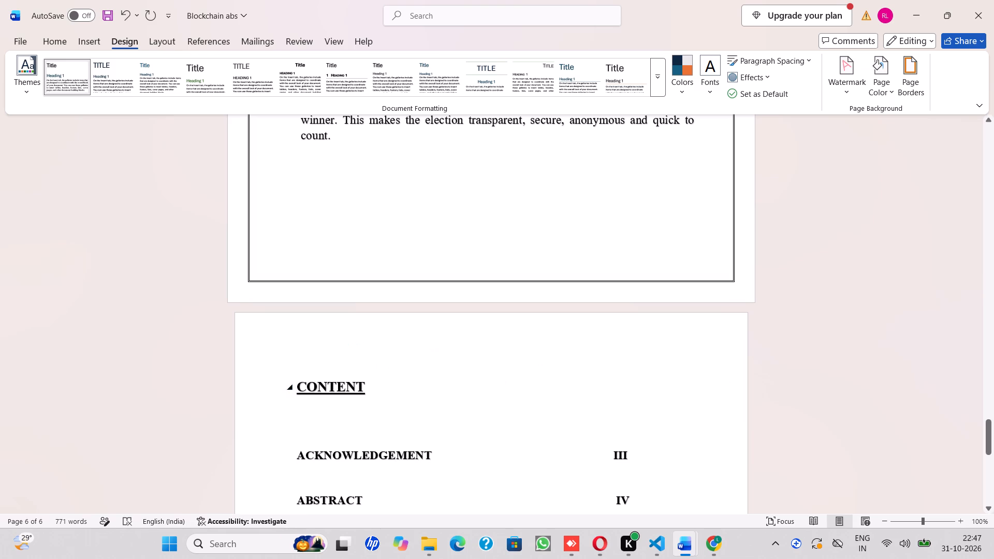
key(space)
key(space)
key(space)
key(space)
key(space)
key(space)
key(space)
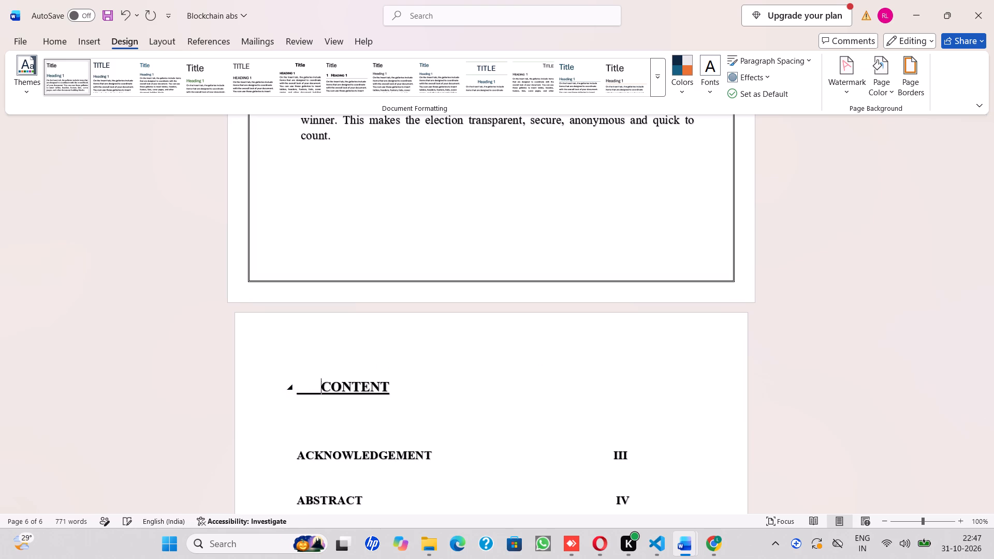
text(TA)
key(BackSpace)
key(BackSpace)
key(BackSpace)
key(BackSpace)
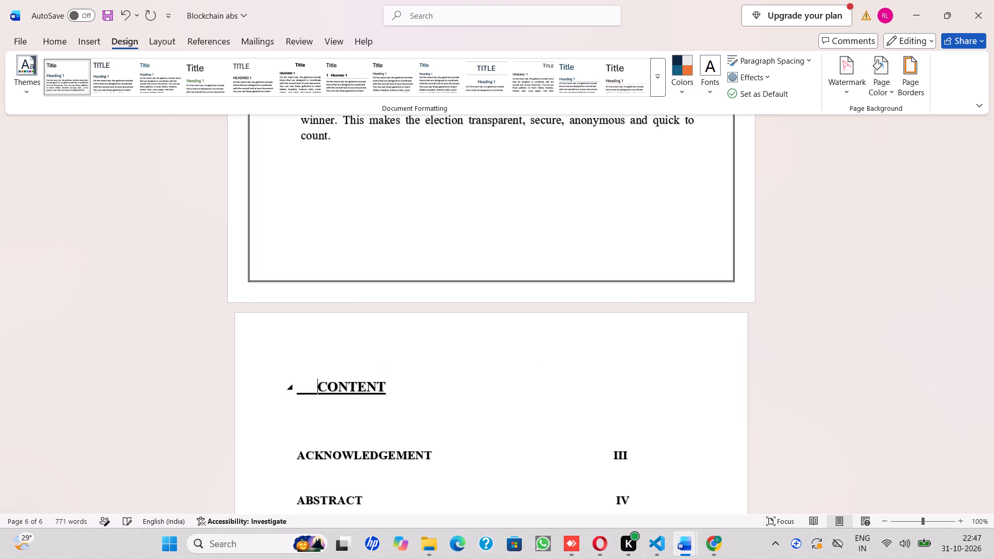
key(BackSpace)
key(BackSpace)
key(BackSpace)
key(BackSpace)
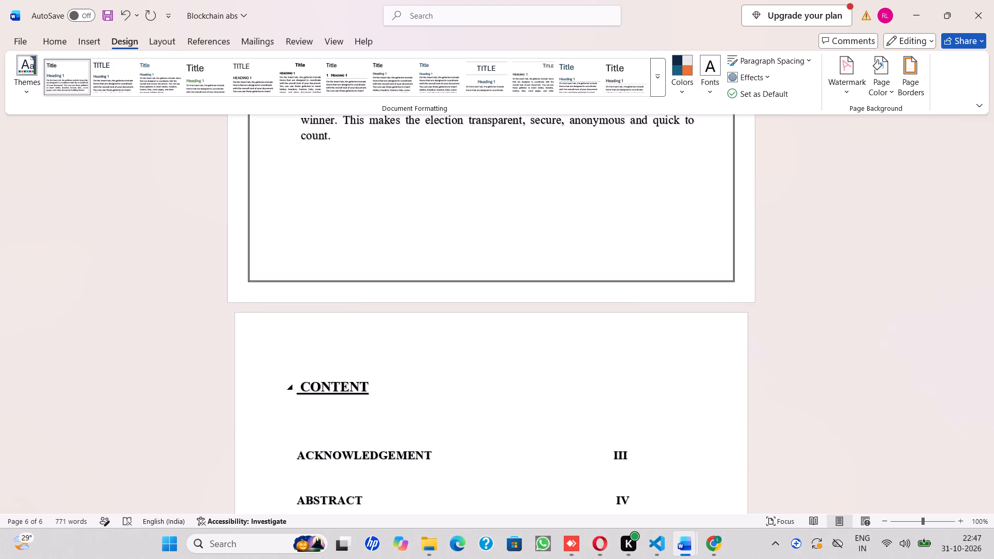
text(TABLE)
key(space)
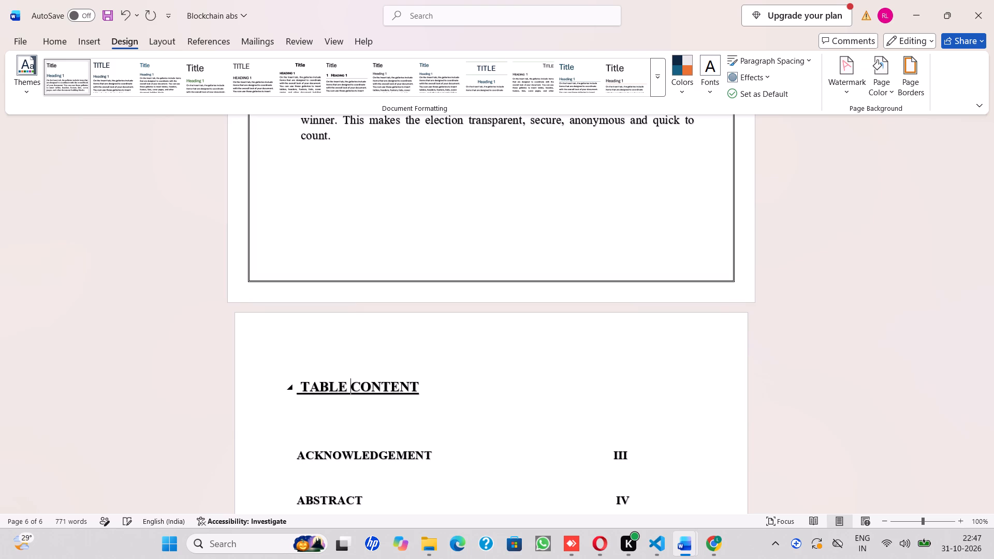
text(OF)
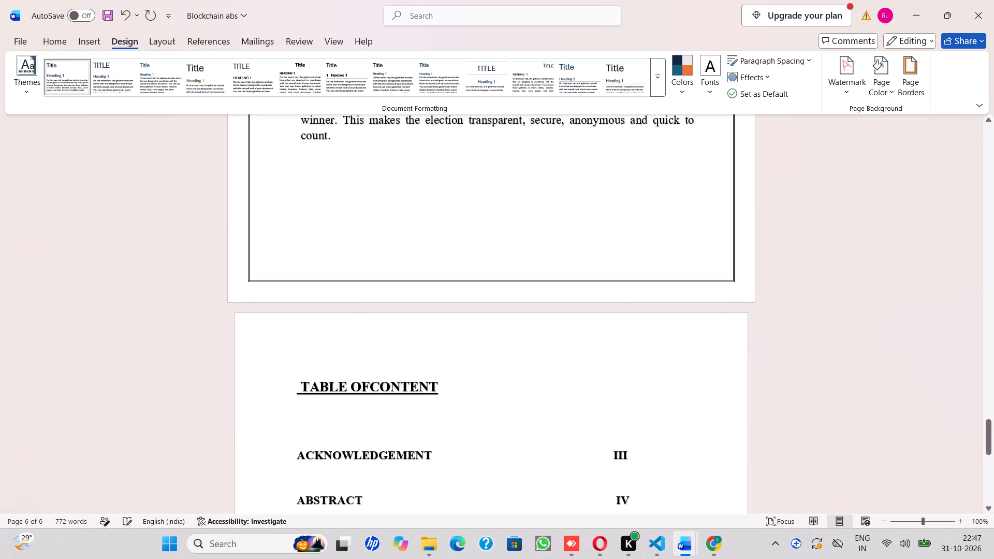
Centre the contents page heading and add a space between OF and CONTENT.
click(48, 38)
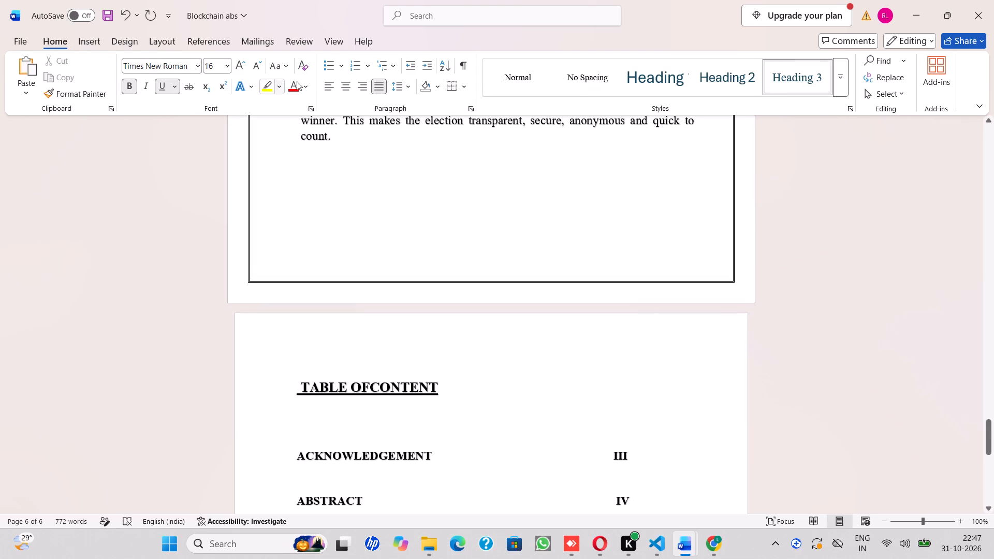
click(341, 82)
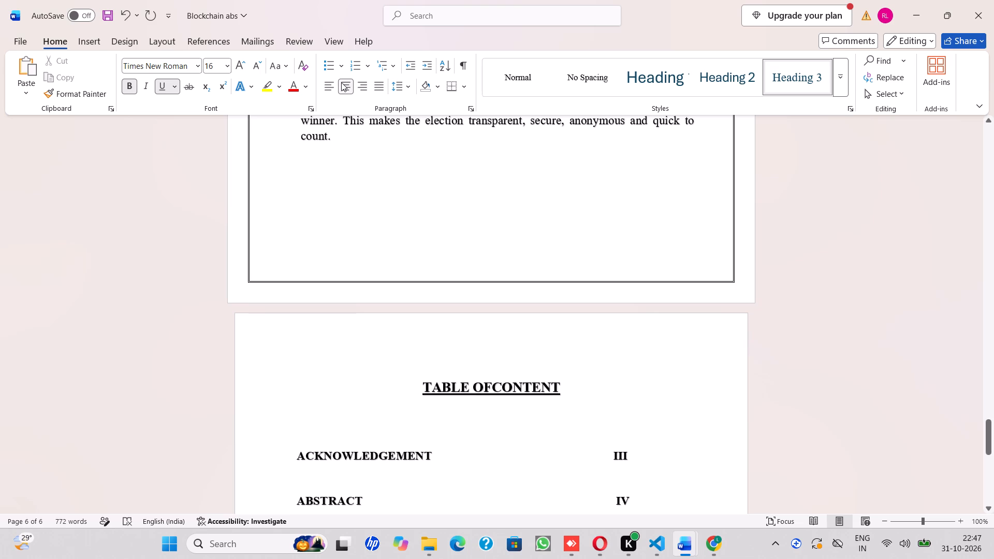
key(space)
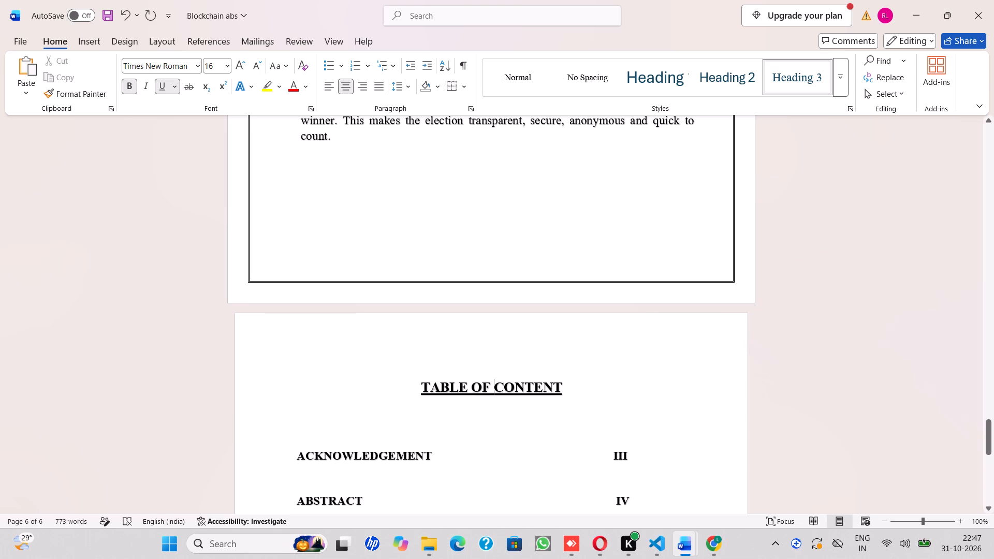
Change the contents page heading to read "TABLE OF CONTENTS".
click(563, 389)
key(s)
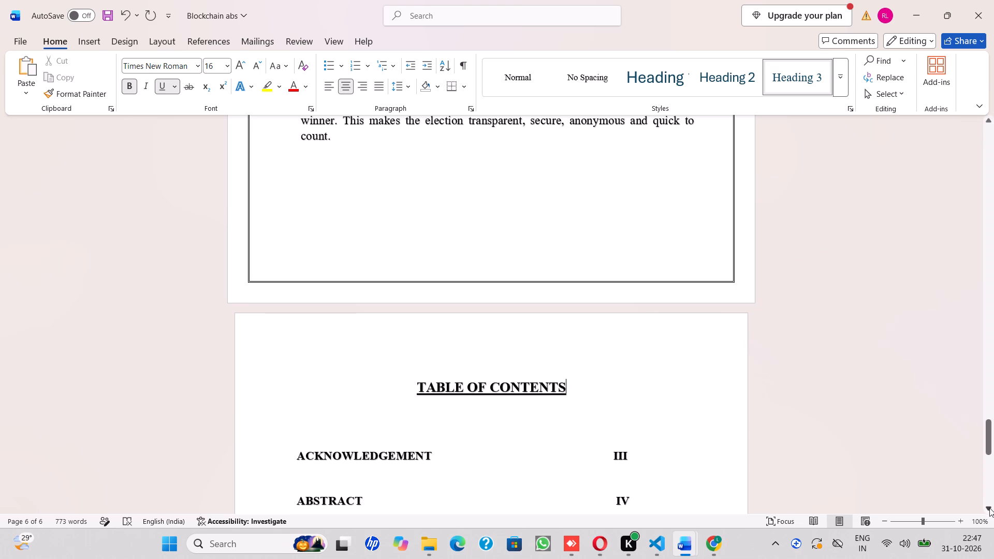
Set the left indent of the first acknowledgement paragraph, which thanks the supervisor, to 1.5 cm.
double_click(989, 507)
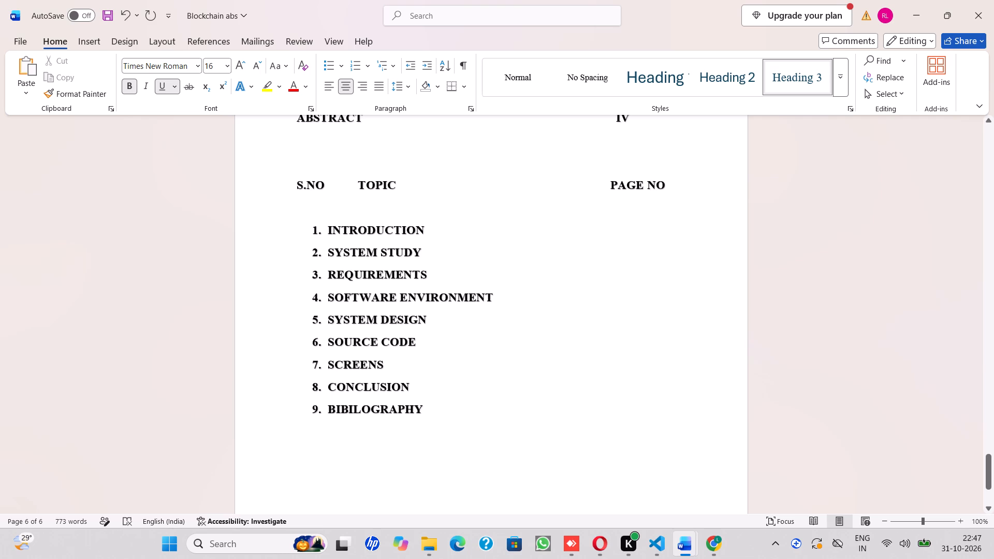
double_click(989, 122)
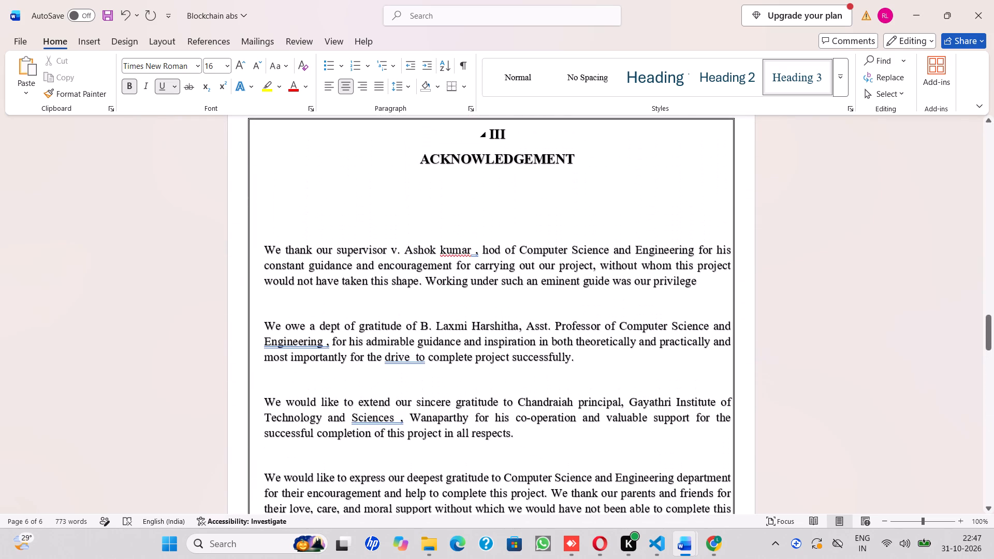
click(269, 247)
click(467, 104)
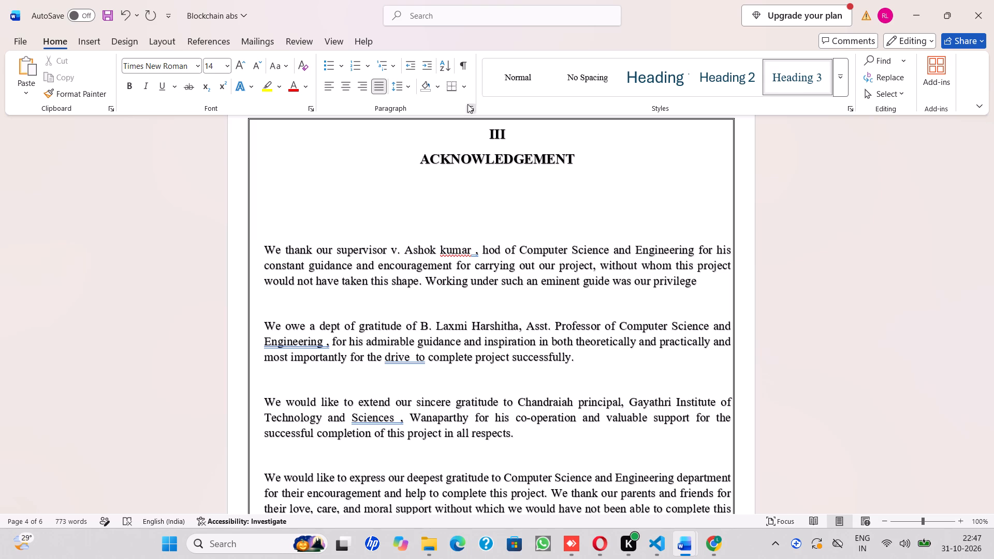
triple_click(447, 194)
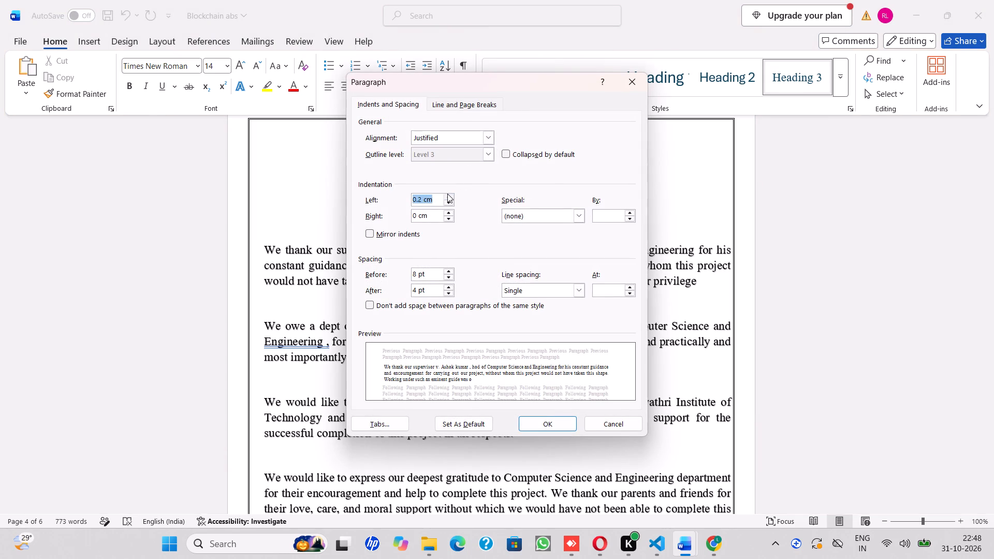
triple_click(447, 194)
triple_click(447, 194)
triple_click(447, 194)
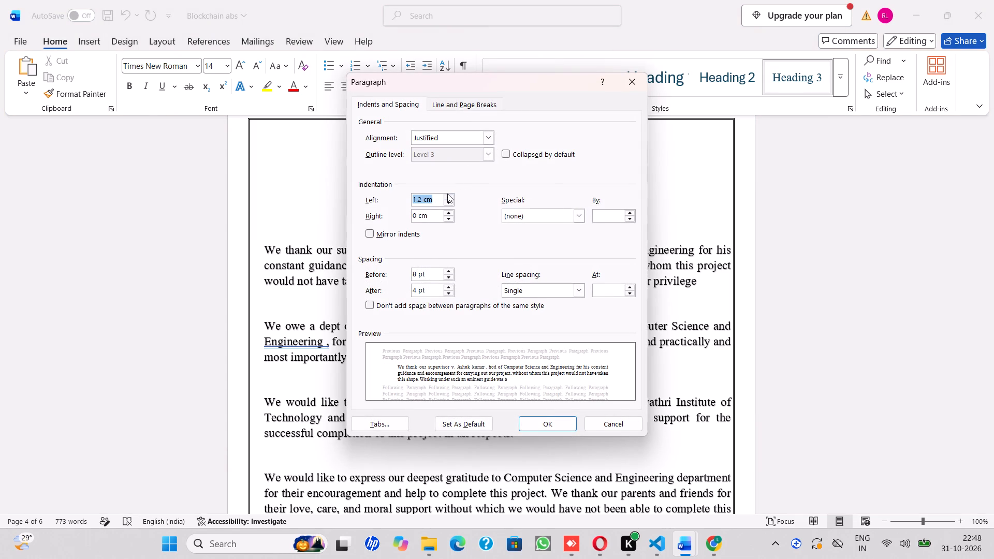
triple_click(447, 194)
click(447, 194)
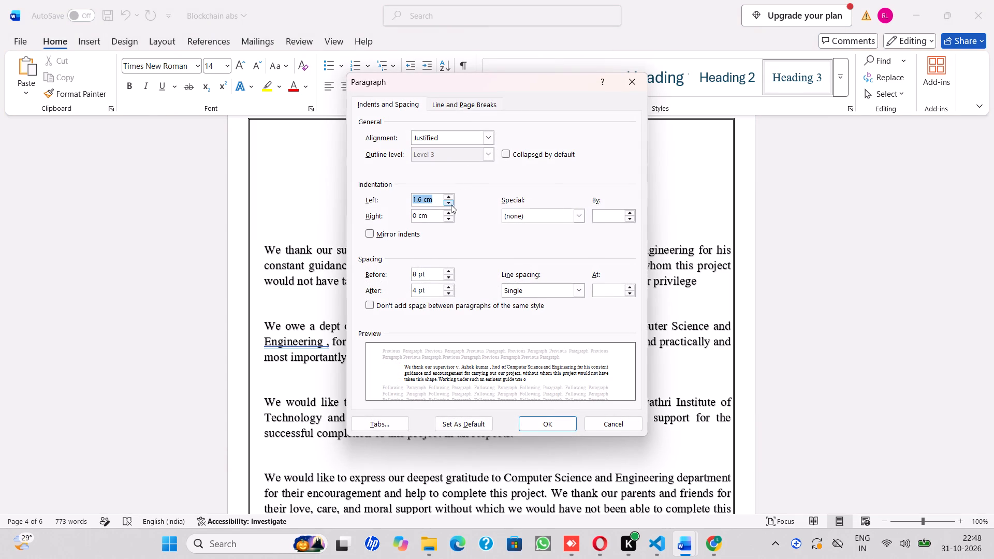
click(450, 202)
click(546, 423)
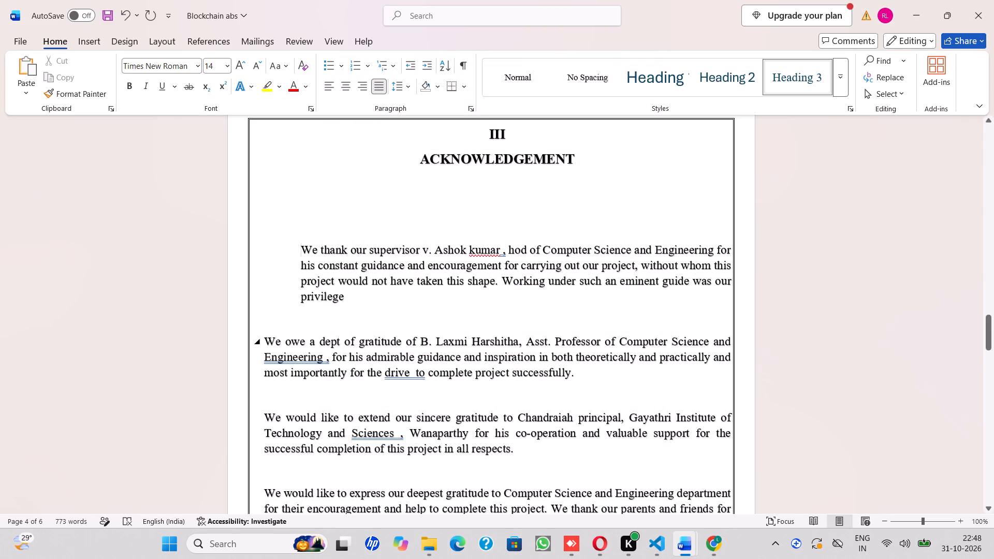
Set the left indent of the second acknowledgement paragraph, starting "We owe a dept of gratitude", to 1.5 cm.
click(265, 339)
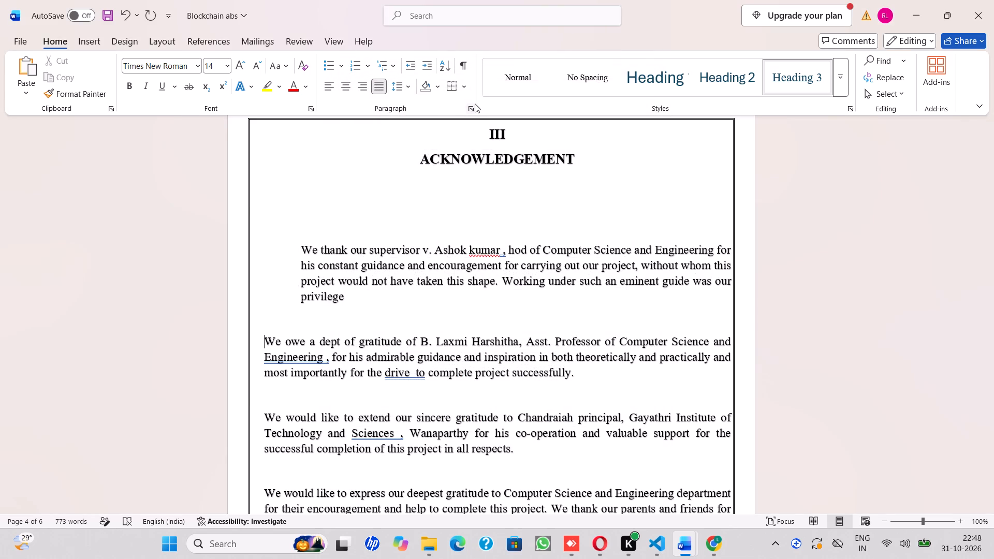
click(470, 106)
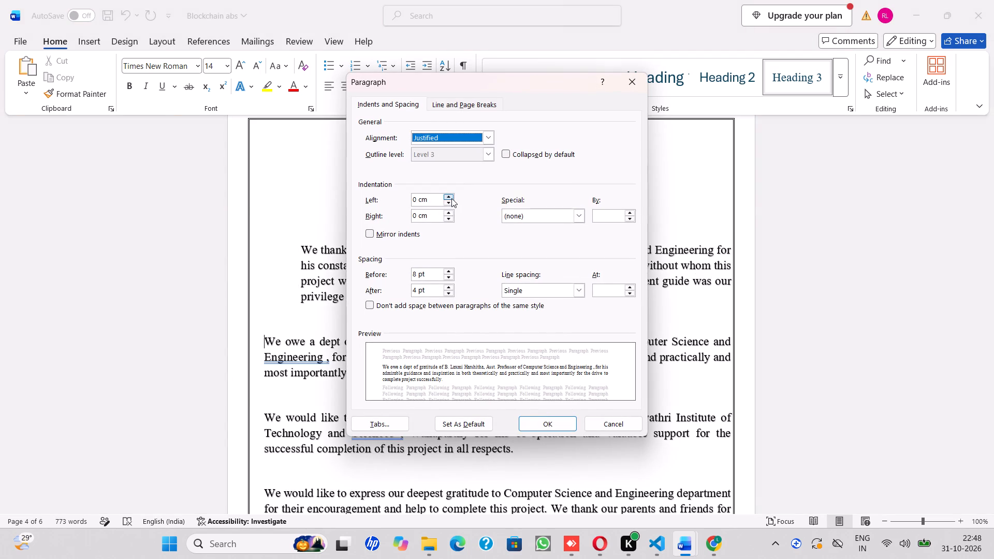
triple_click(451, 198)
triple_click(451, 198)
triple_click(451, 198)
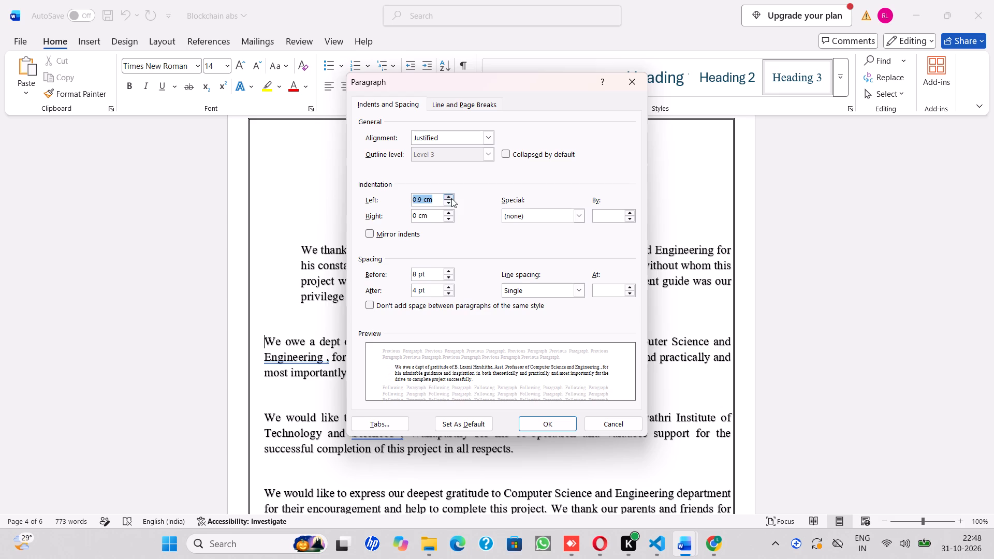
triple_click(451, 198)
triple_click(451, 198)
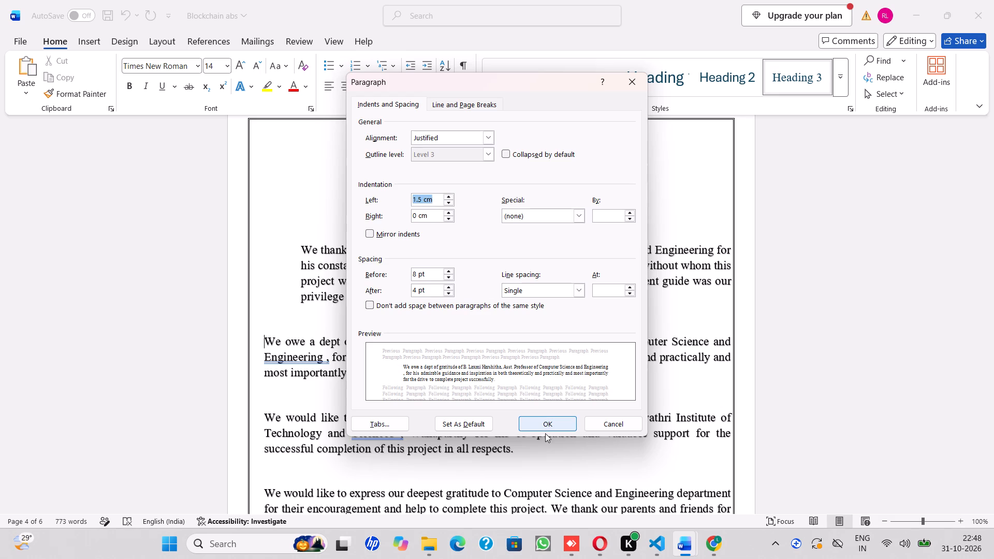
click(543, 418)
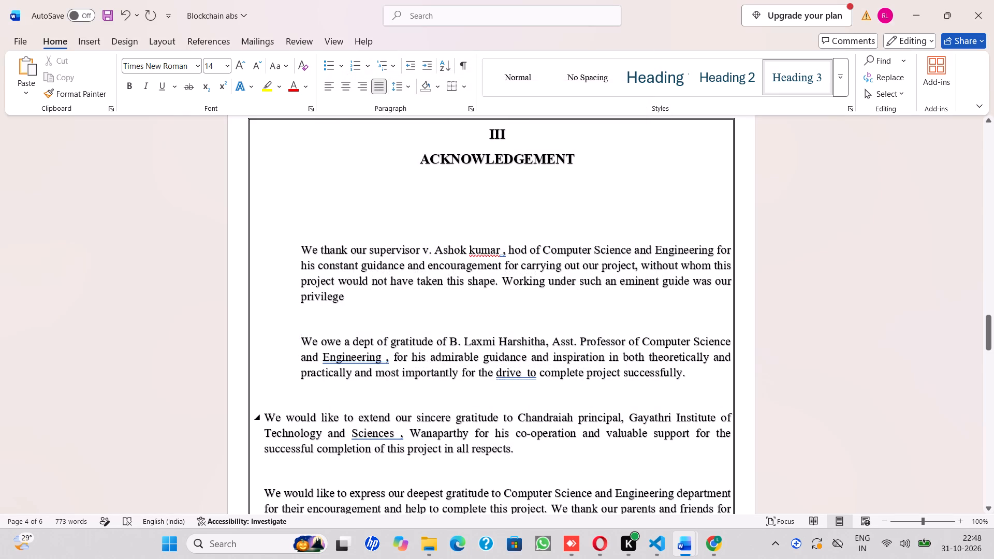
Set the left indent of the third acknowledgement paragraph, which thanks the principal, to 1.5 cm.
click(261, 421)
click(474, 109)
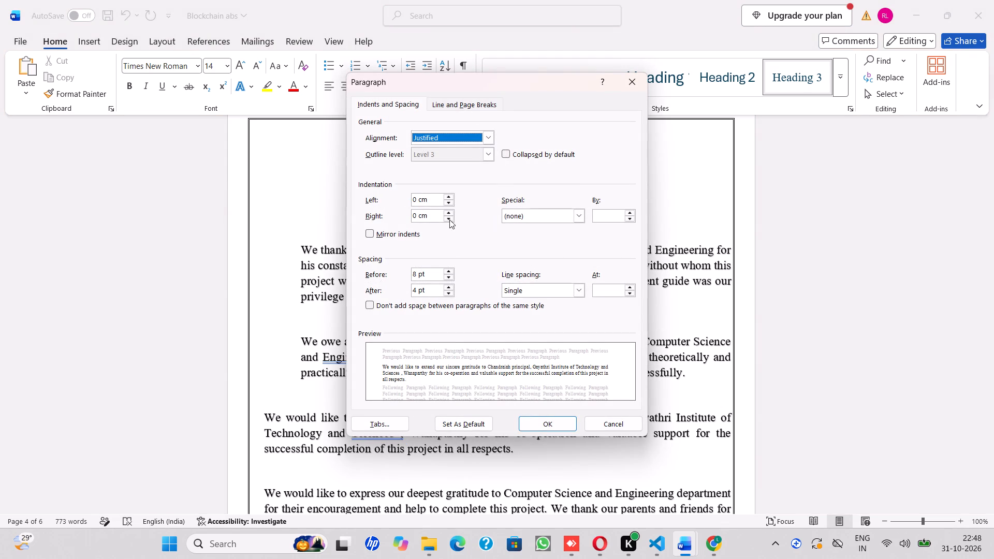
triple_click(451, 197)
triple_click(451, 197)
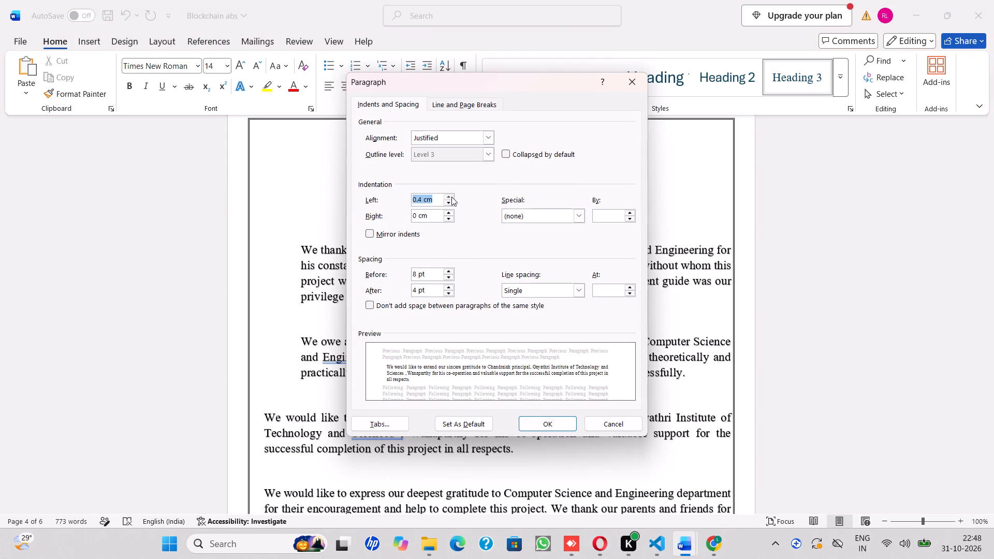
triple_click(451, 197)
triple_click(451, 197)
double_click(451, 197)
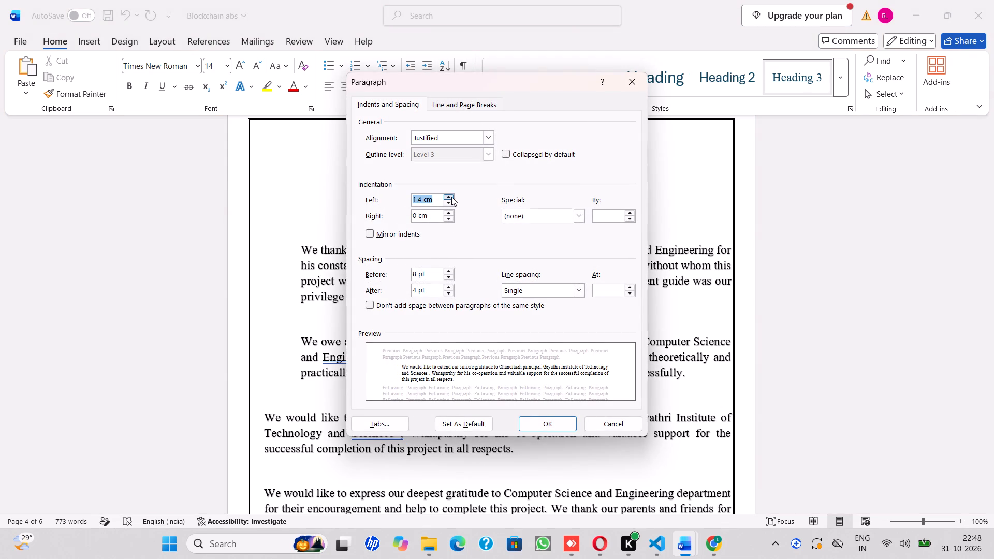
click(451, 197)
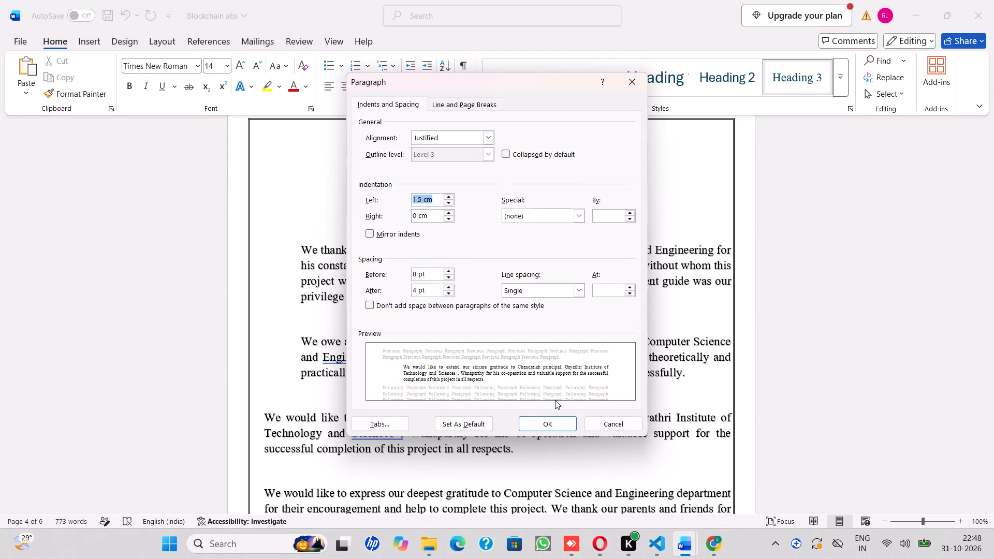
click(549, 429)
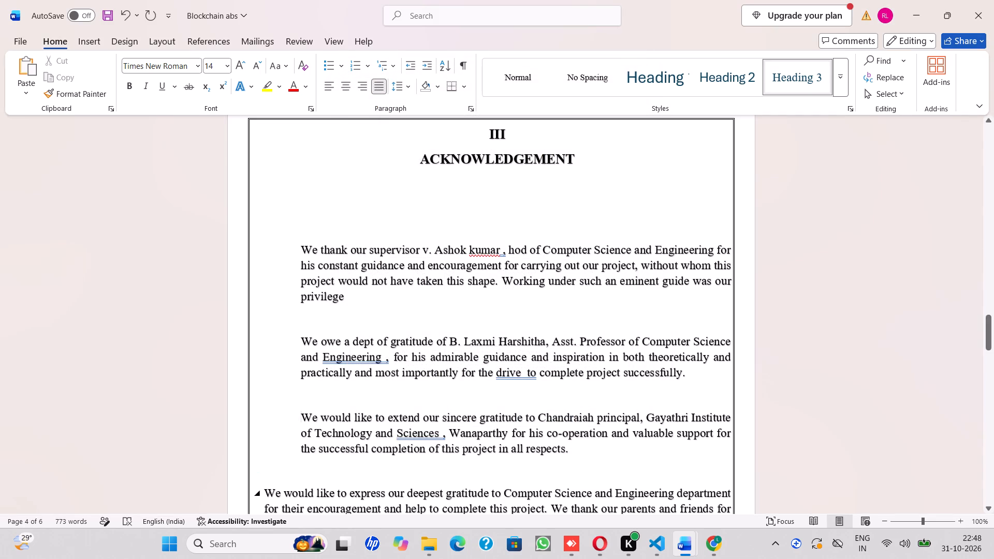
Set the left indent of the fourth acknowledgement paragraph, starting "We would like to express our deepest gratitude", to 1.5 cm.
click(265, 488)
click(471, 107)
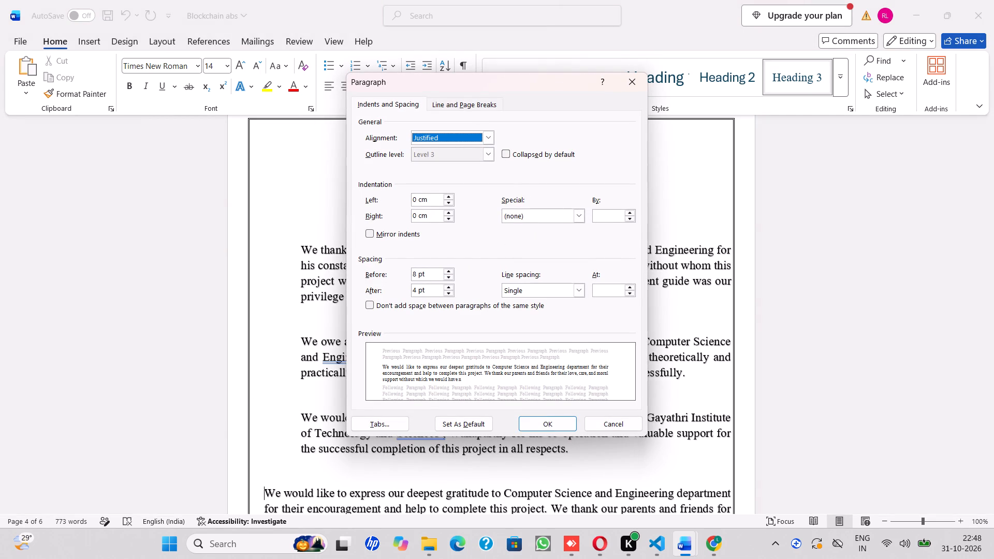
triple_click(447, 197)
double_click(447, 197)
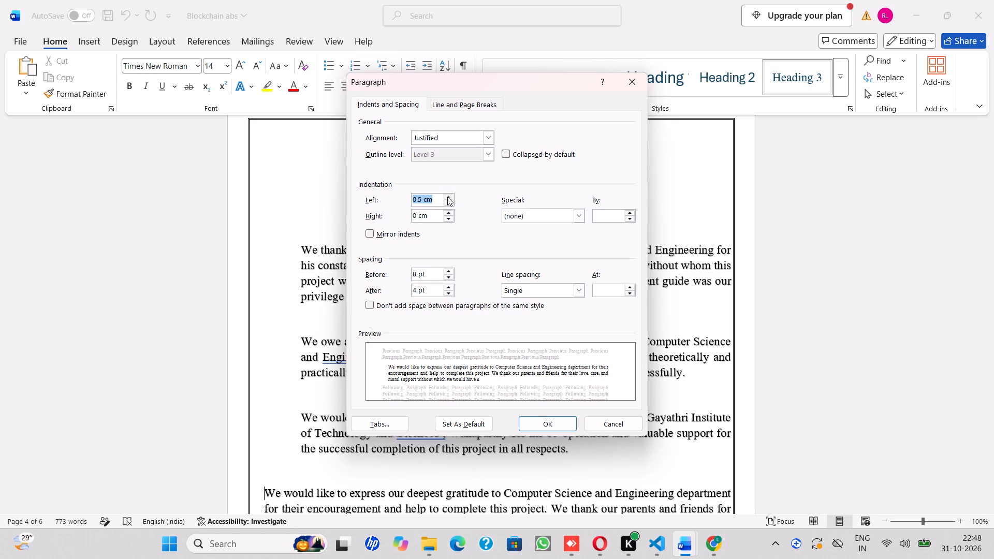
triple_click(447, 197)
triple_click(447, 197)
triple_click(447, 197)
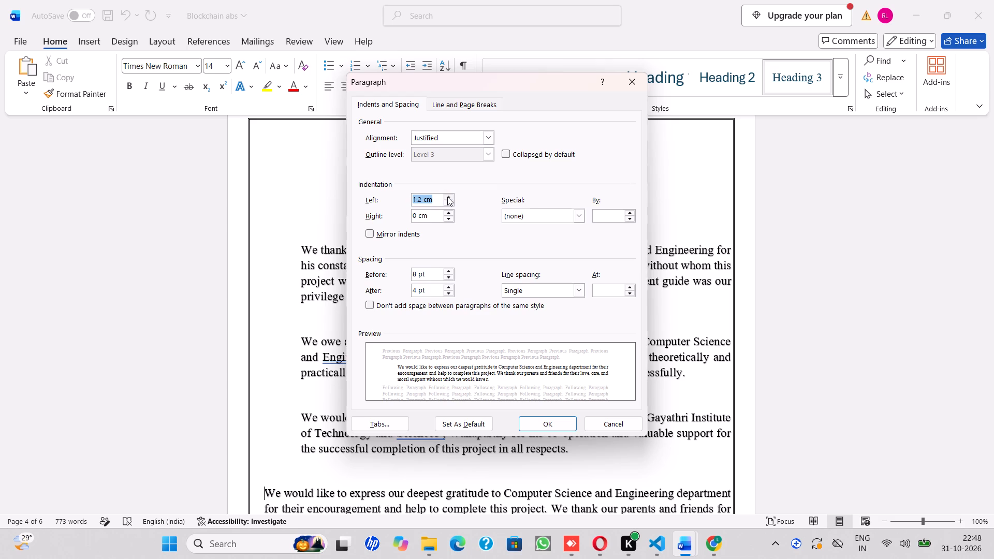
click(447, 197)
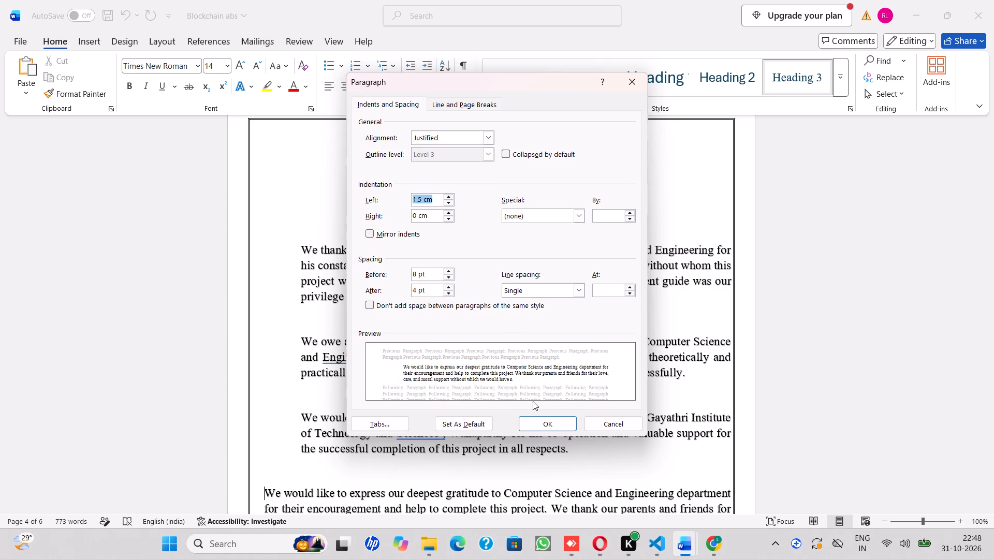
click(542, 422)
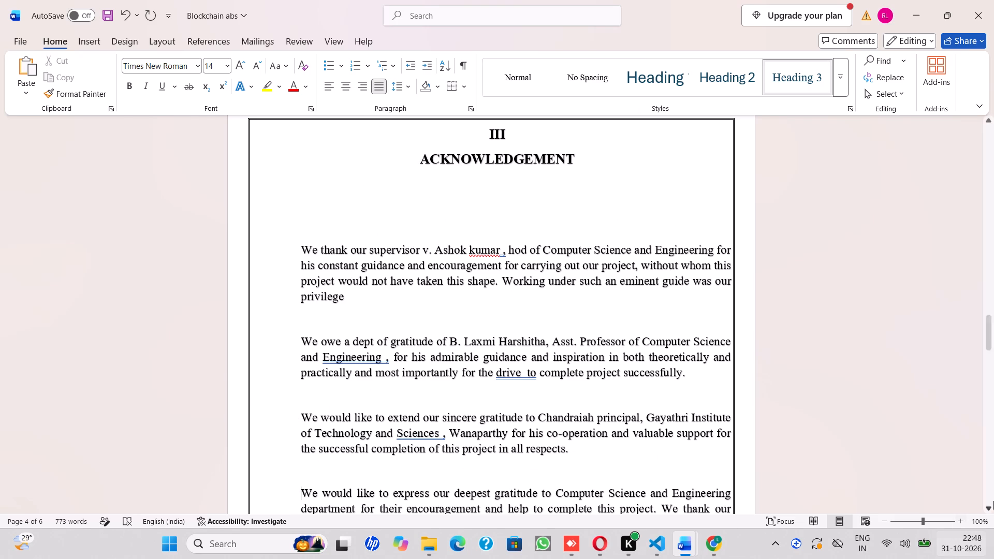
click(977, 518)
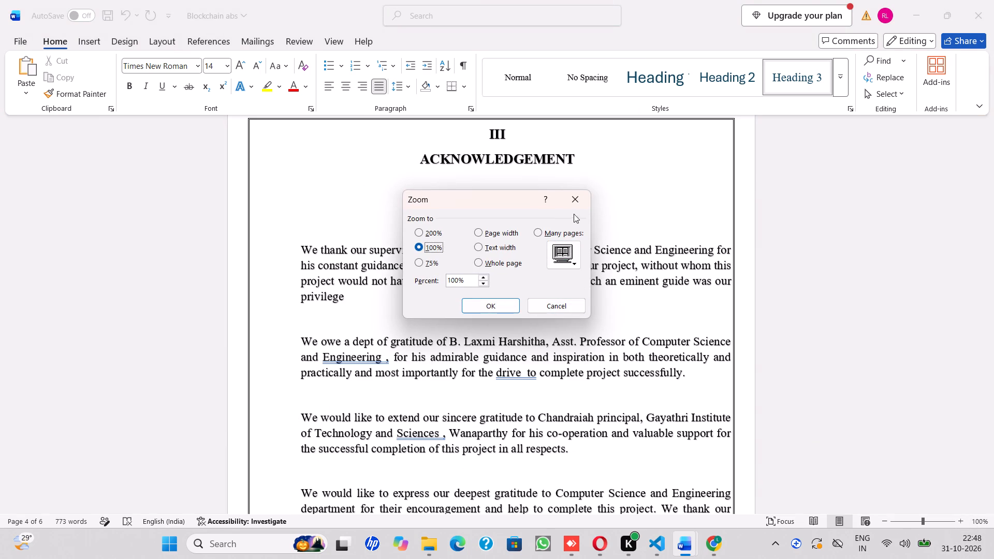
click(575, 199)
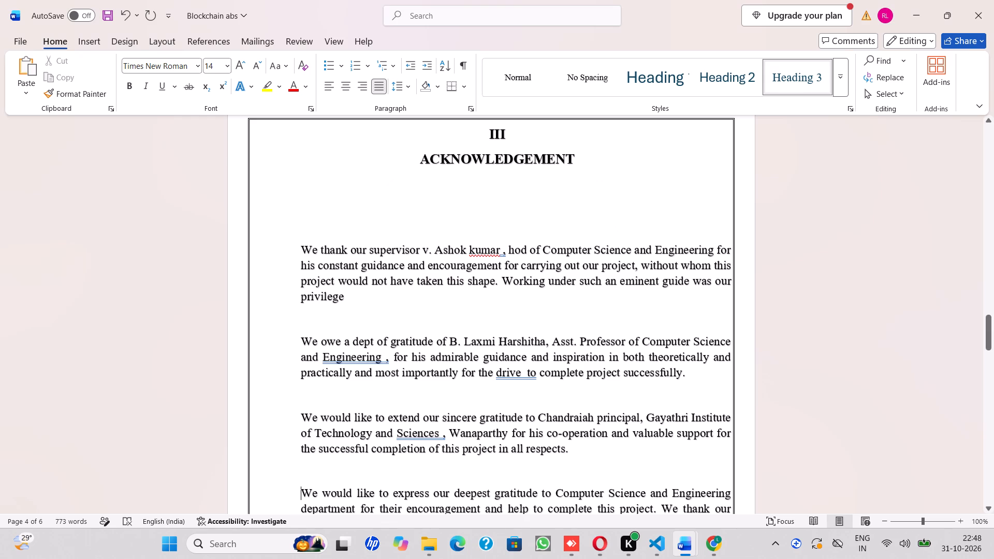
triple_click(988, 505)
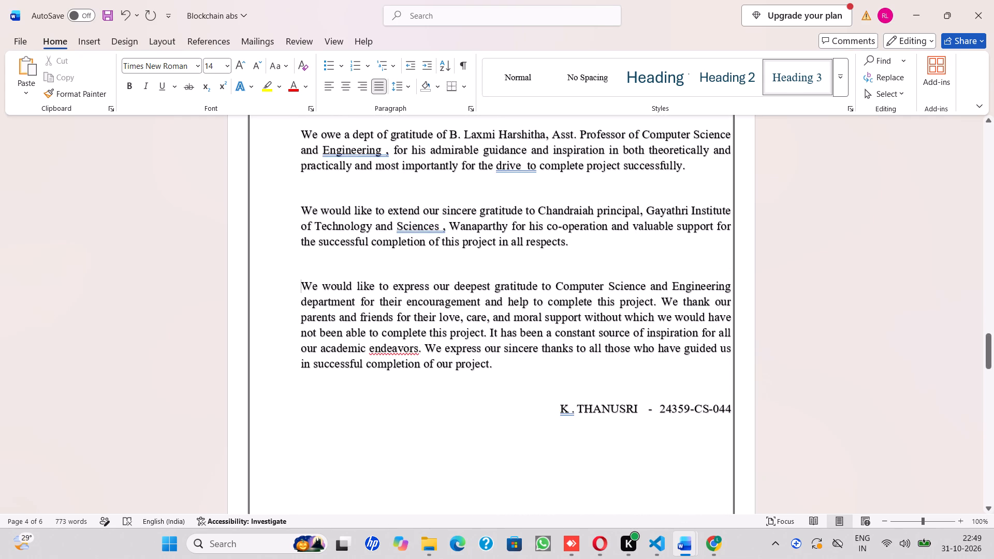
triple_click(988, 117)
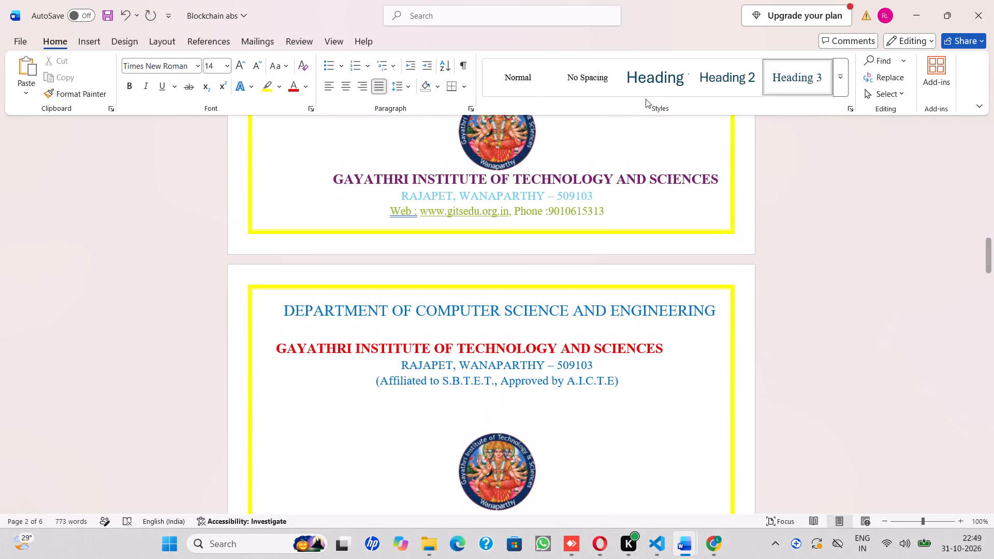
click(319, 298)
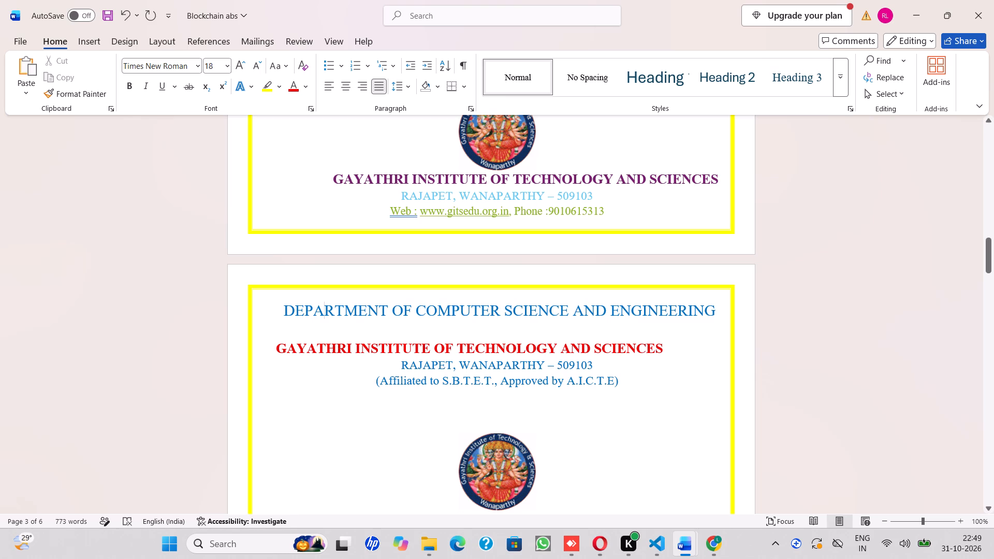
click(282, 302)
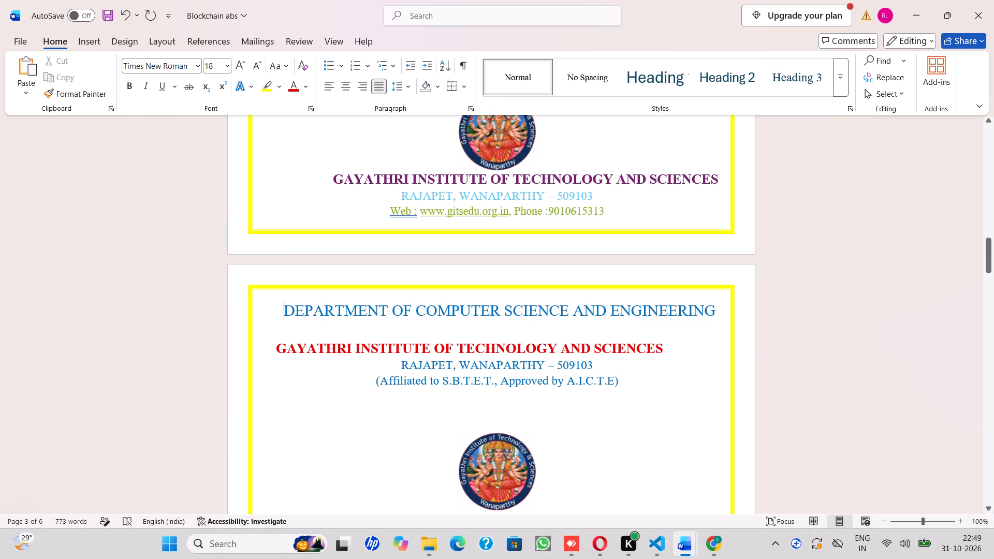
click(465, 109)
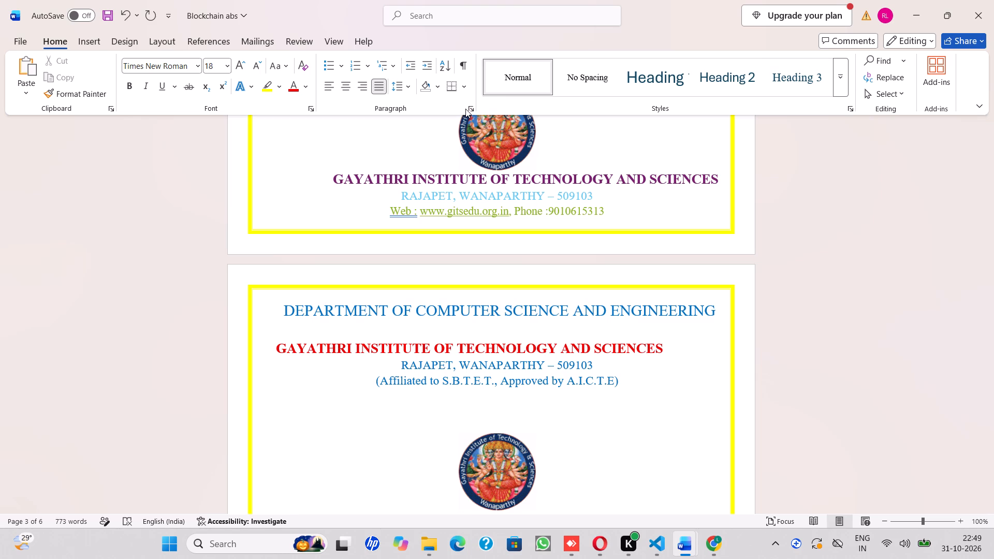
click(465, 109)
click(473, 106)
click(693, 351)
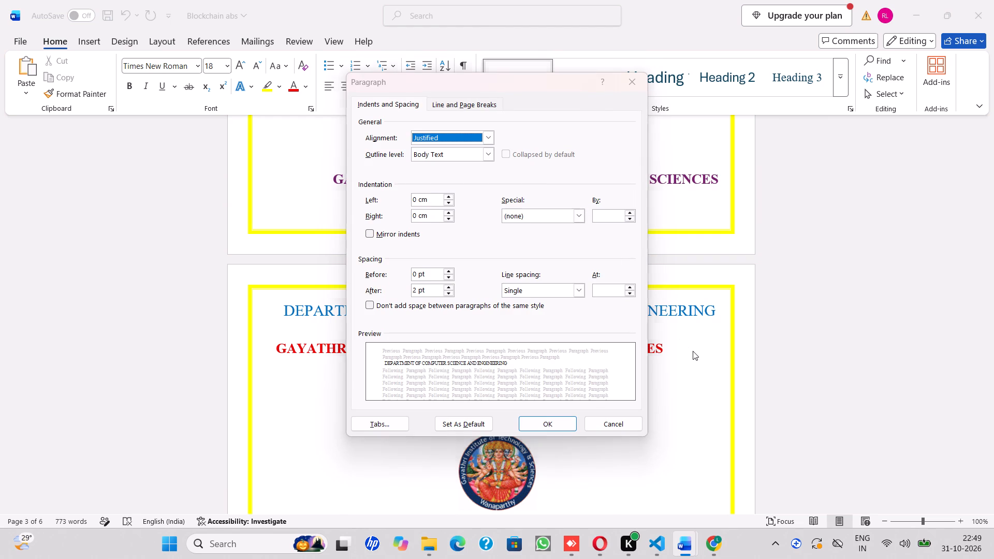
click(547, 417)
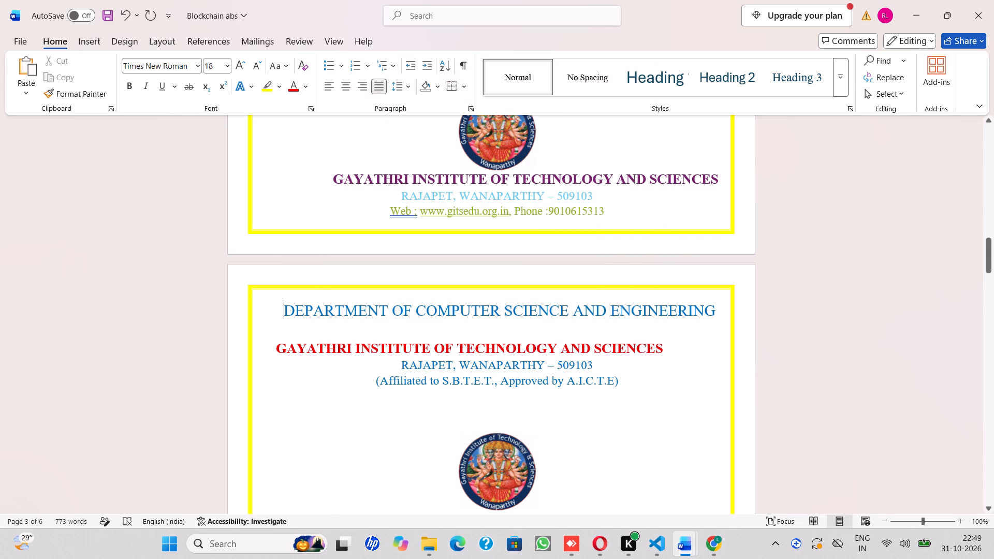
Insert eight spaces before GAYATHRI INSTITUTE OF TECHNOLOGY AND SCIENCES on the certificate page to shift it toward the centre.
click(275, 346)
key(space)
key(space)
key(space)
key(space)
key(space)
key(space)
key(space)
key(space)
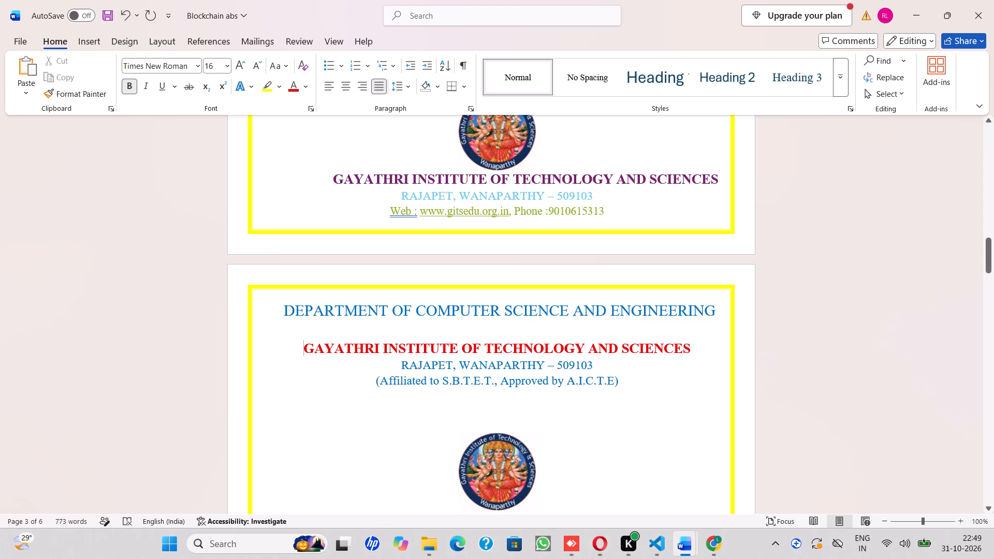
triple_click(988, 511)
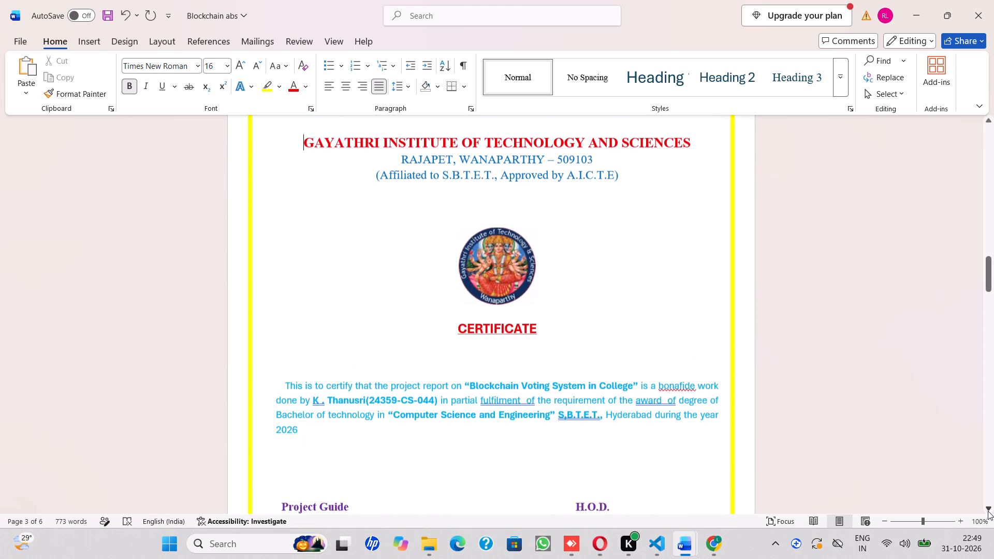
double_click(988, 123)
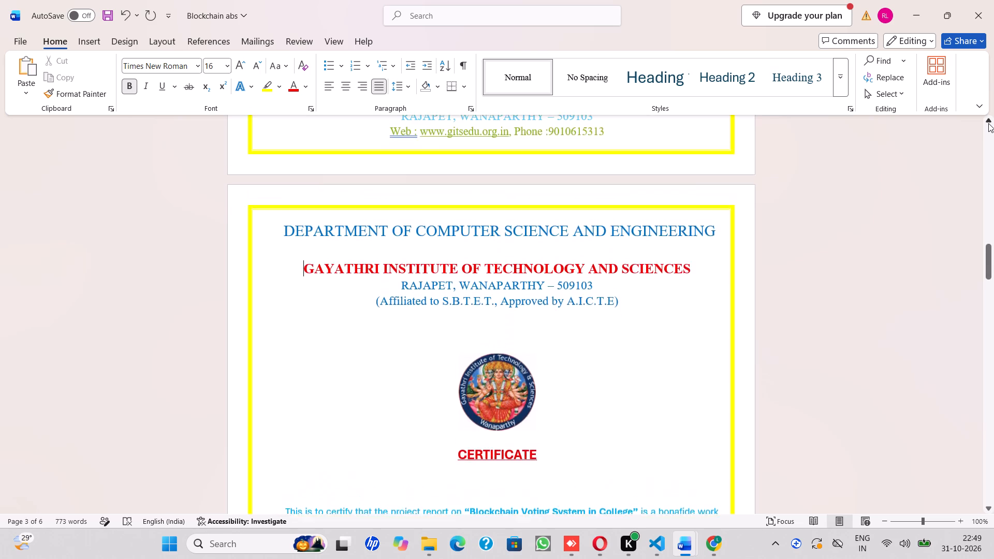